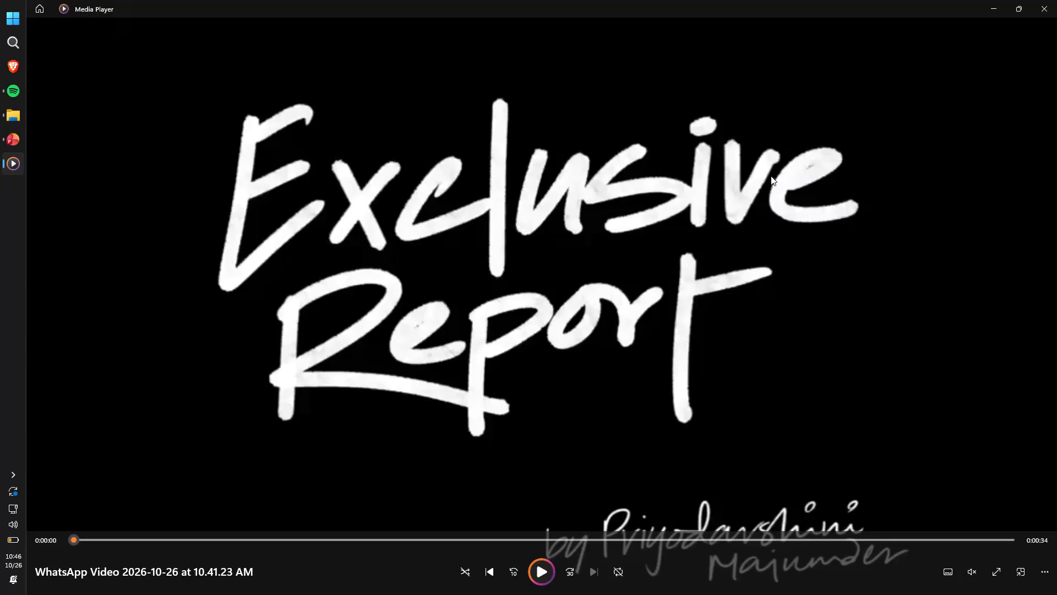
Close the video and the Downloads window, and display slide 9, Character Designing, in the INT presentation.
{"action": "left_click", "coordinate": [1036, 7]}
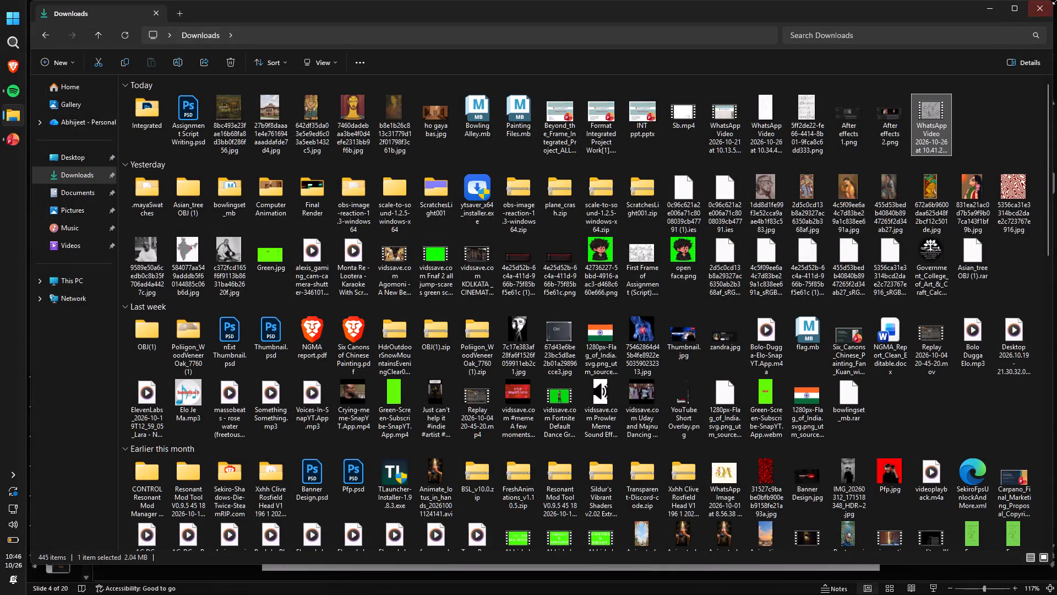
{"action": "left_click", "coordinate": [1042, 8]}
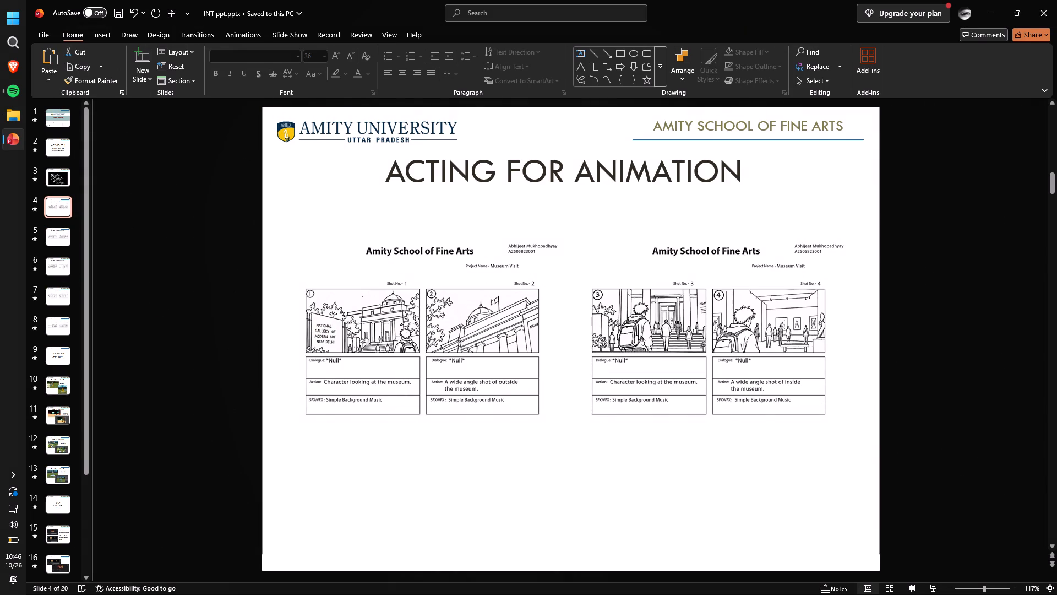
{"action": "left_click", "coordinate": [66, 357]}
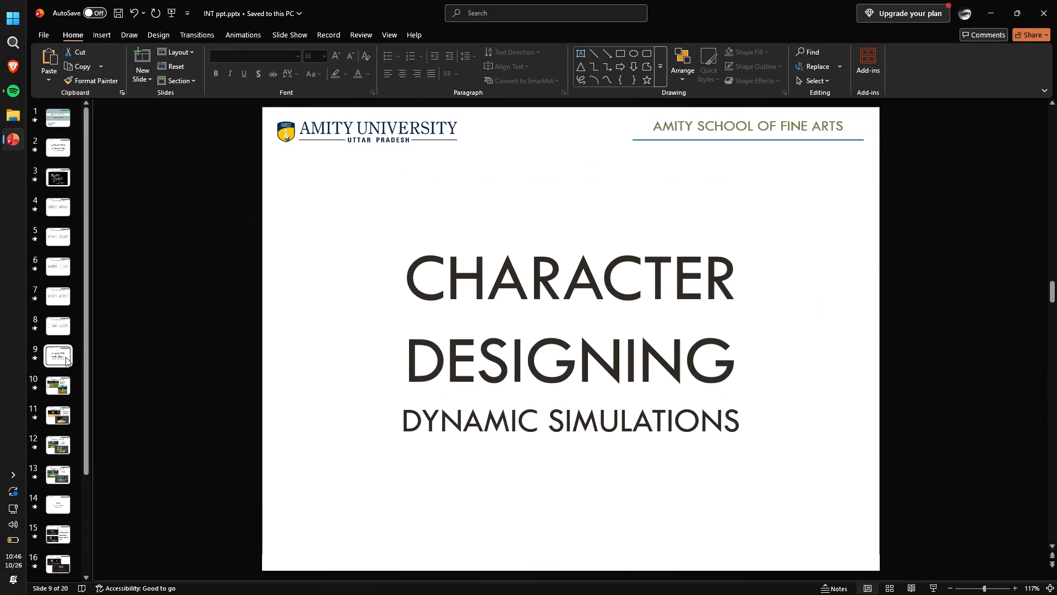
Open the Downloads folder in File Explorer.
{"action": "left_click", "coordinate": [19, 112]}
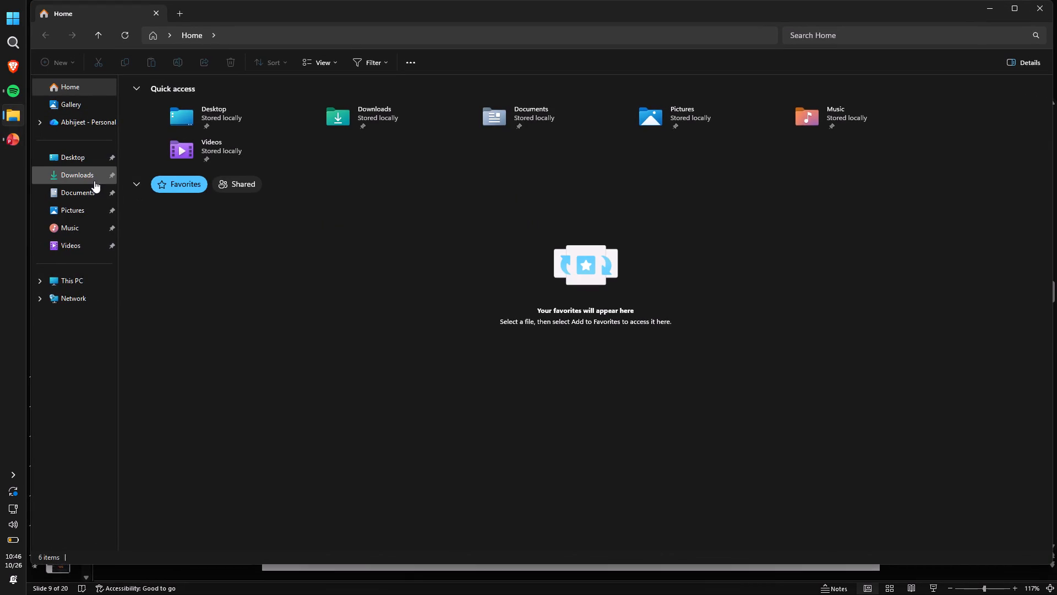
{"action": "left_click", "coordinate": [94, 180]}
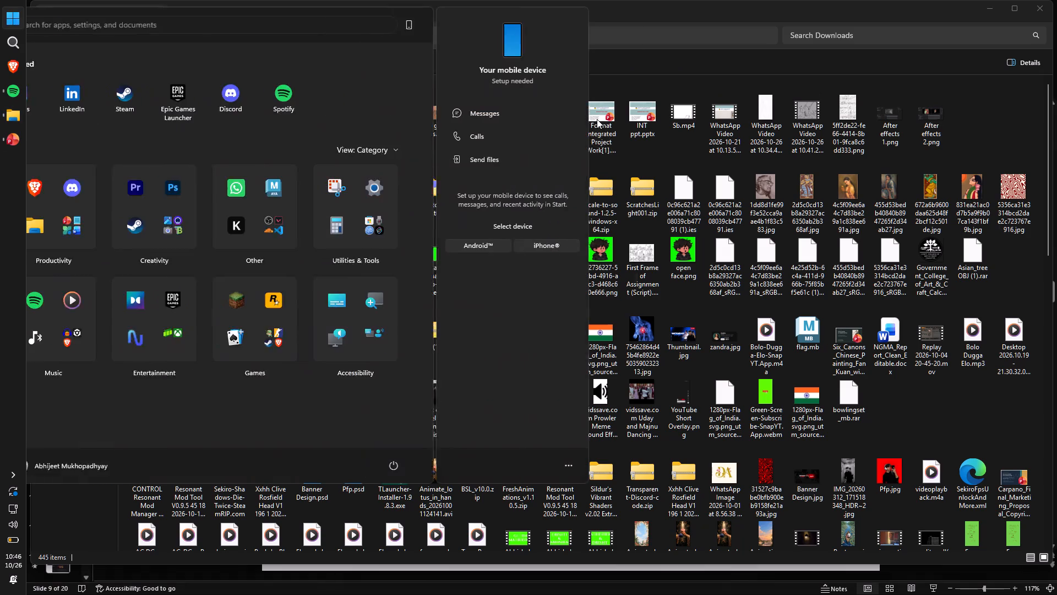
Launch Word and open the recent document NGMA_Report_Clean_Editable.docx.
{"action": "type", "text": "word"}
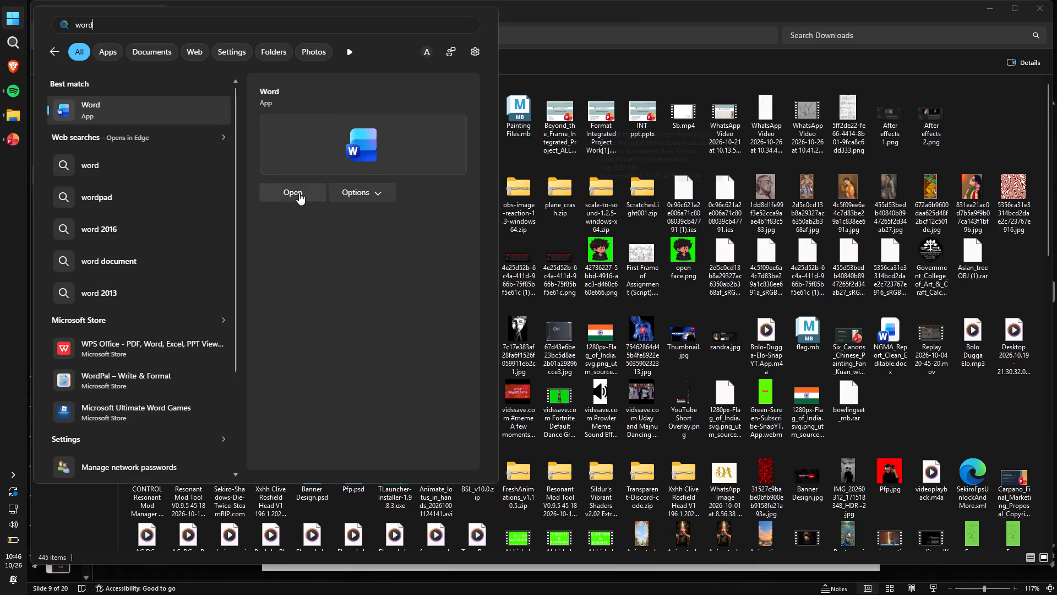
{"action": "left_click", "coordinate": [299, 193]}
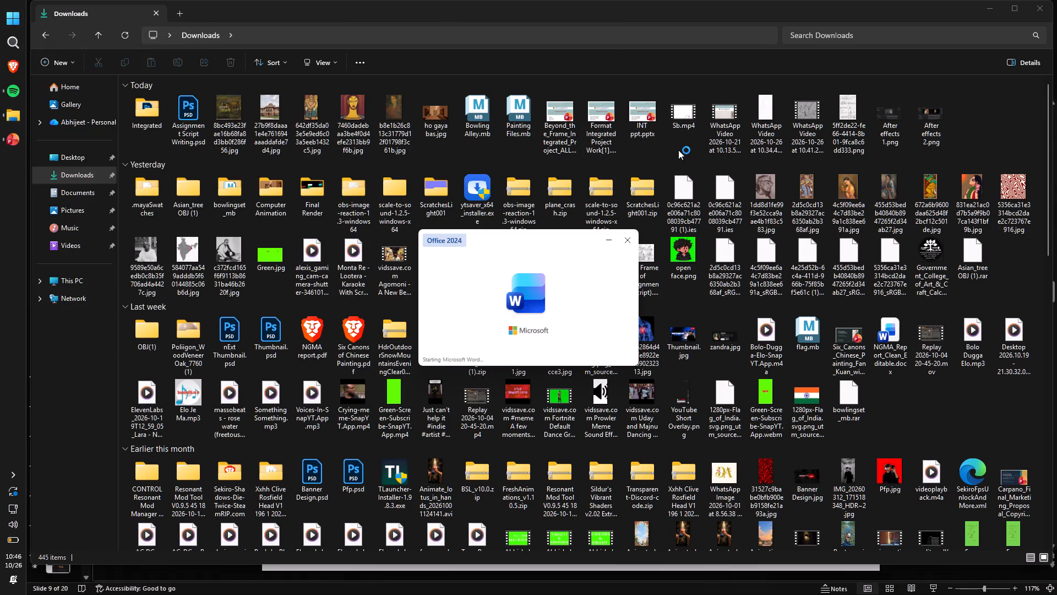
{"action": "left_click", "coordinate": [263, 256]}
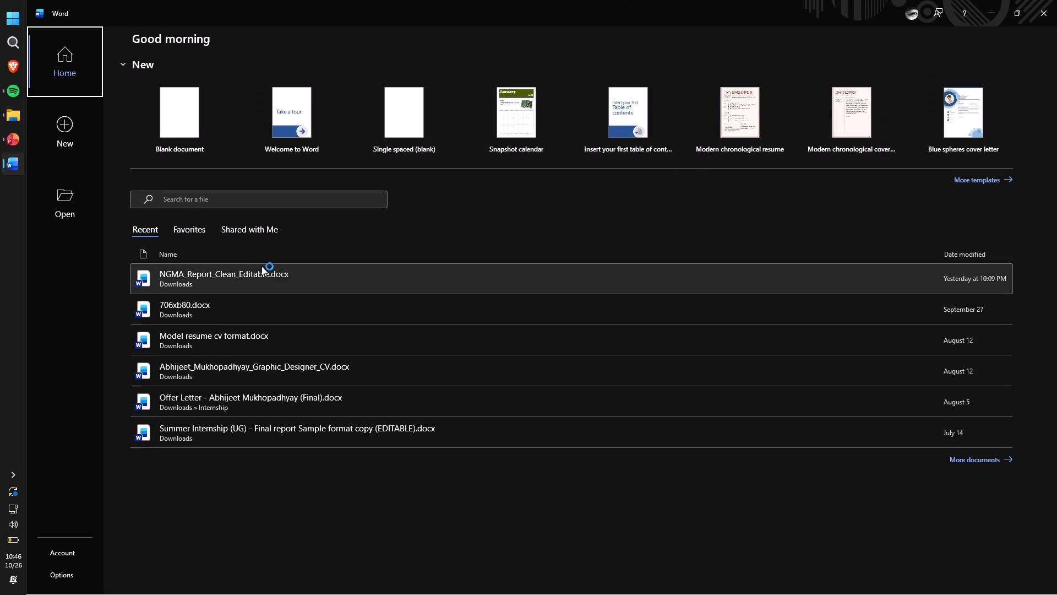
{"action": "left_click", "coordinate": [262, 269]}
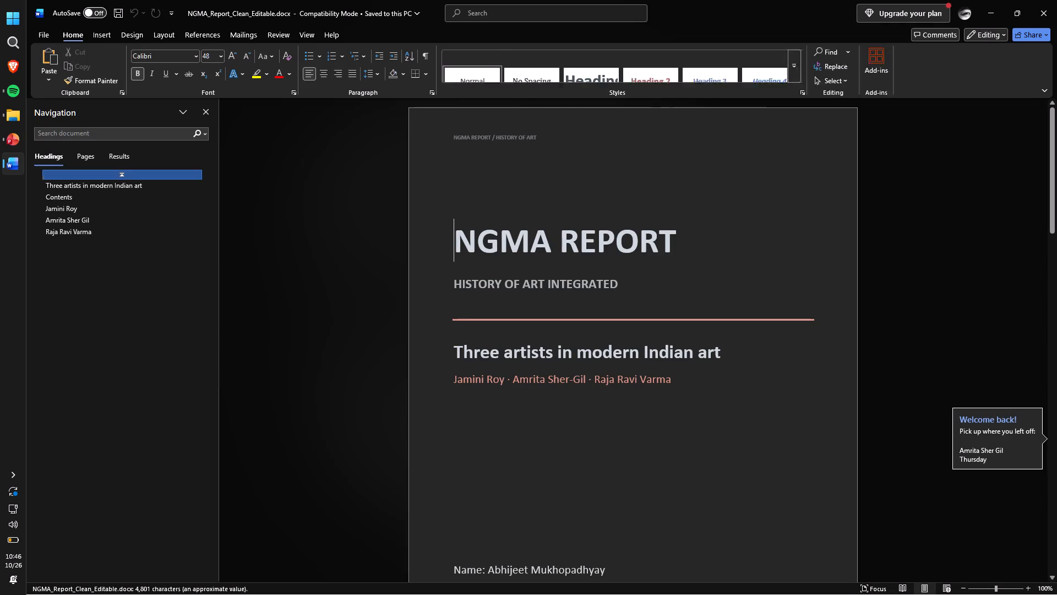
Look through the NGMA report from the cover to the Raja Ravi Varma section, and return to the Amrita Sher Gil page.
{"action": "scroll", "coordinate": [262, 269], "scroll_direction": "right", "scroll_amount": 1}
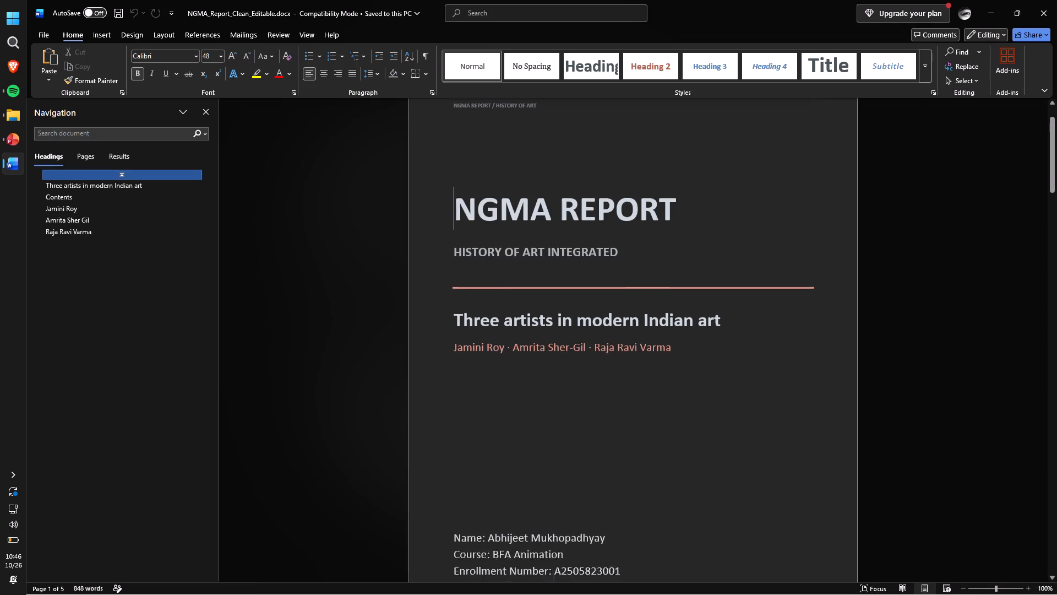
{"action": "scroll", "coordinate": [262, 269], "scroll_direction": "right", "scroll_amount": 1}
{"action": "scroll", "coordinate": [262, 269], "scroll_direction": "down", "scroll_amount": 12}
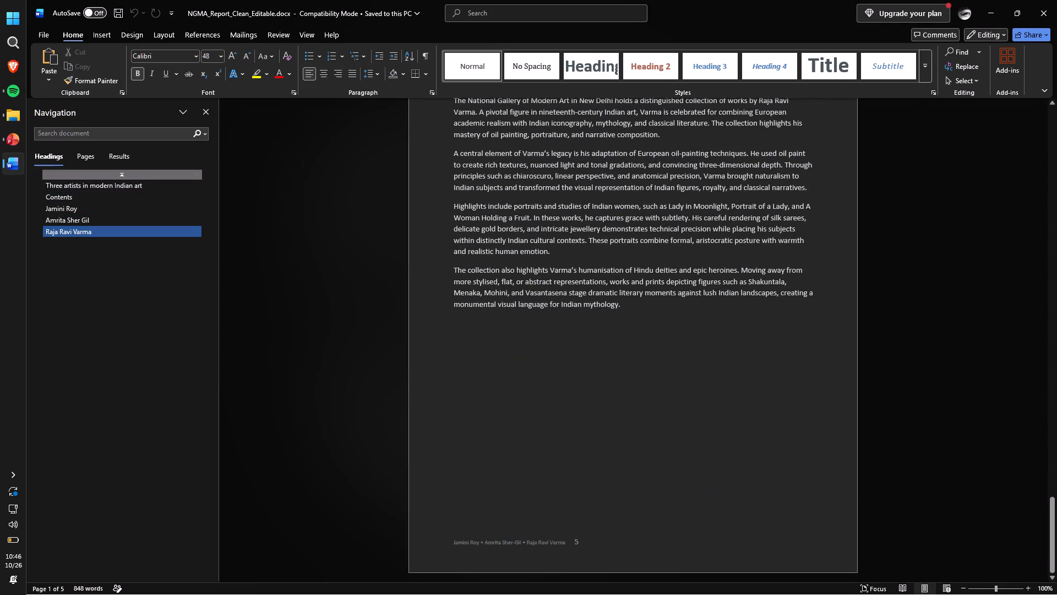
{"action": "scroll", "coordinate": [262, 269], "scroll_direction": "up", "scroll_amount": 6}
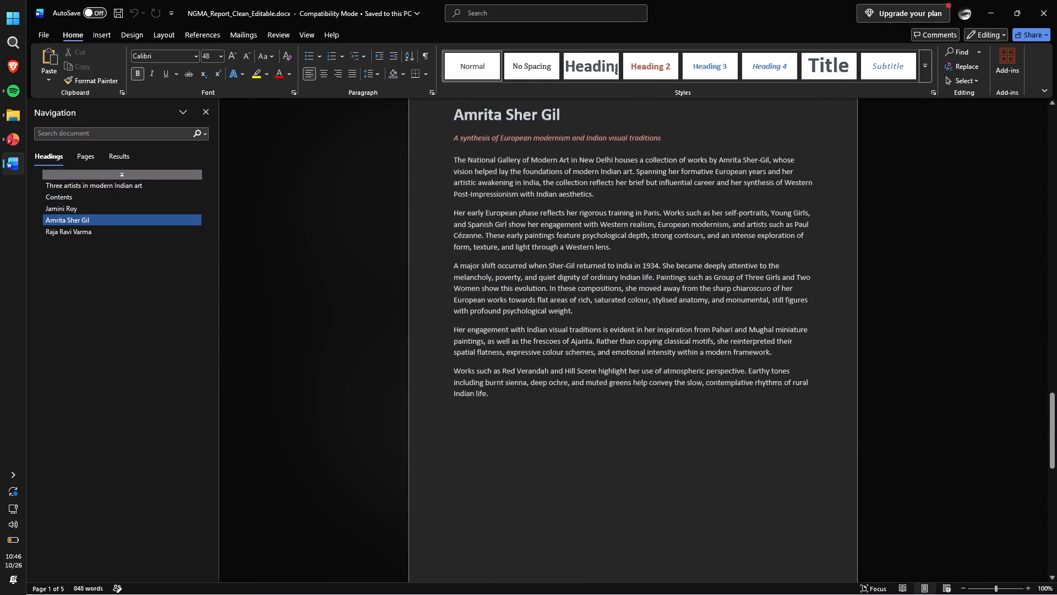
{"action": "scroll", "coordinate": [262, 269], "scroll_direction": "up", "scroll_amount": 3}
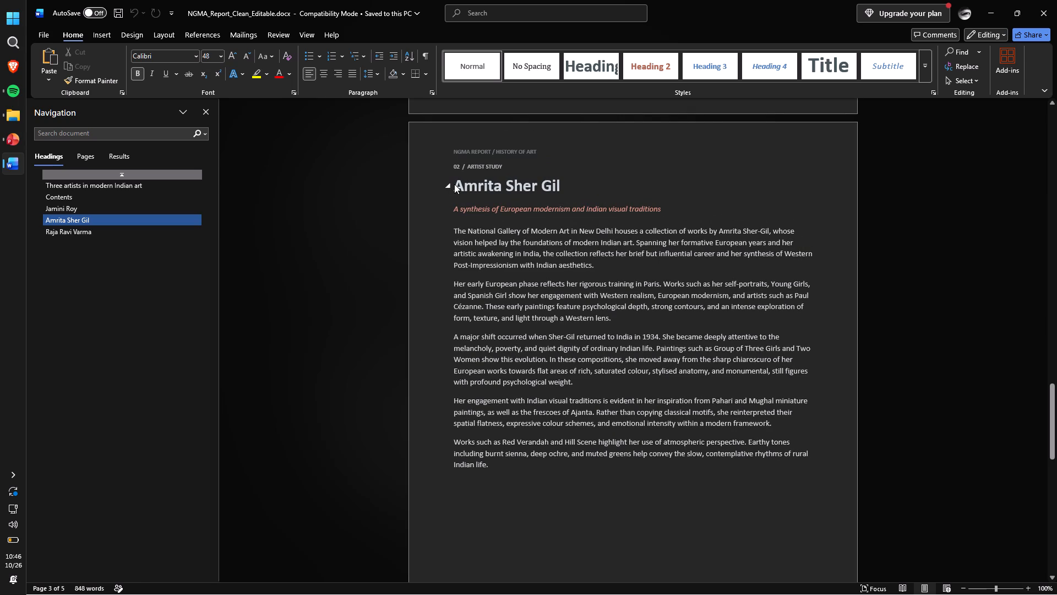
Copy the entire Jamini Roy section of the report, from its heading through the last paragraph.
{"action": "left_click_drag", "start_coordinate": [457, 187], "coordinate": [587, 464]}
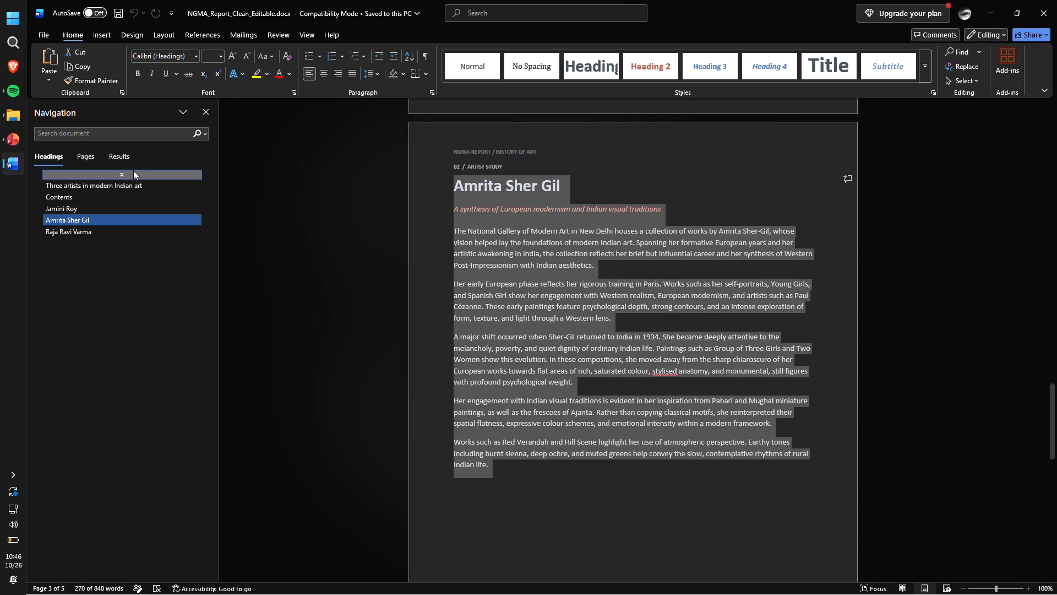
{"action": "left_click", "coordinate": [99, 209]}
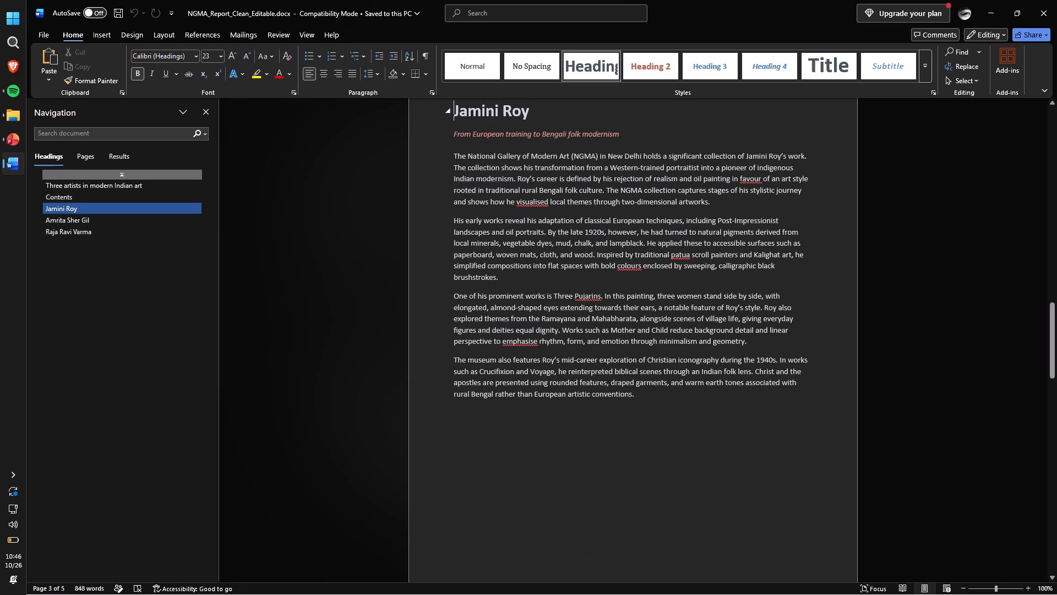
{"action": "left_click_drag", "start_coordinate": [455, 112], "coordinate": [628, 392]}
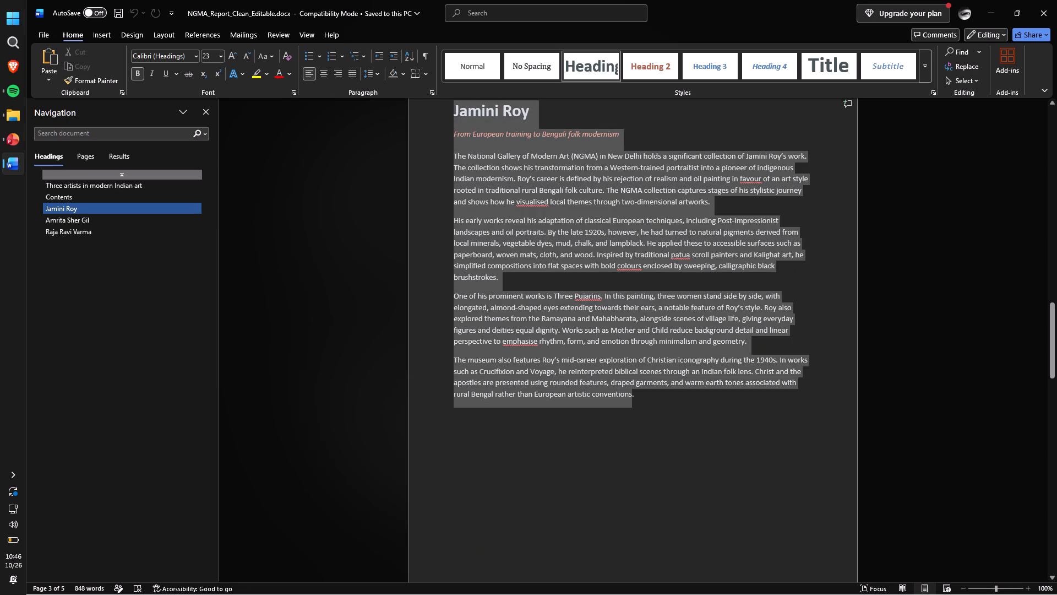
{"action": "left_click_drag", "start_coordinate": [628, 392], "coordinate": [628, 392]}
{"action": "left_click", "coordinate": [460, 110]}
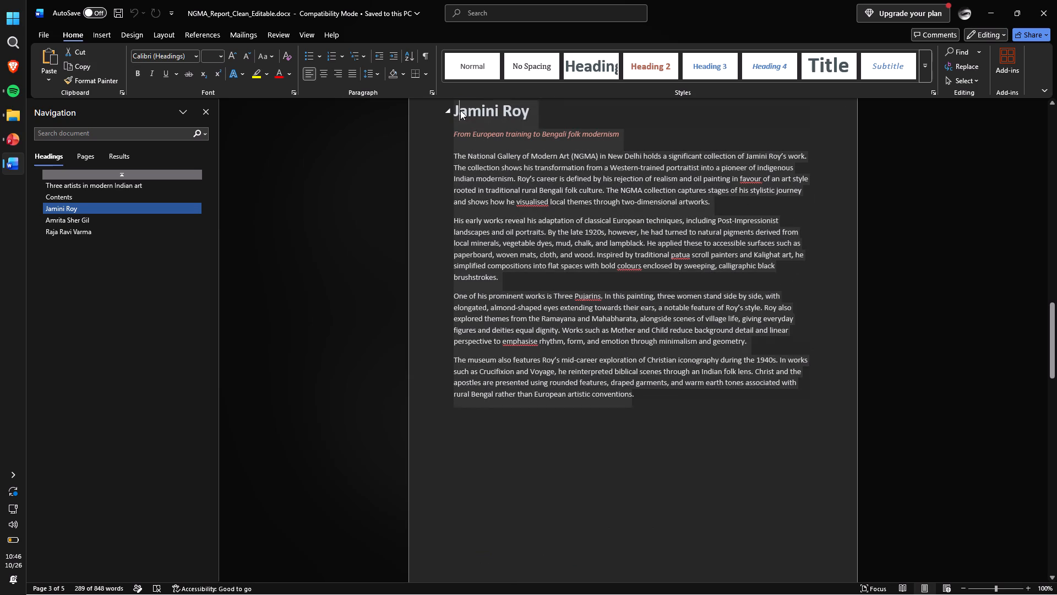
{"action": "left_click_drag", "start_coordinate": [453, 109], "coordinate": [640, 401]}
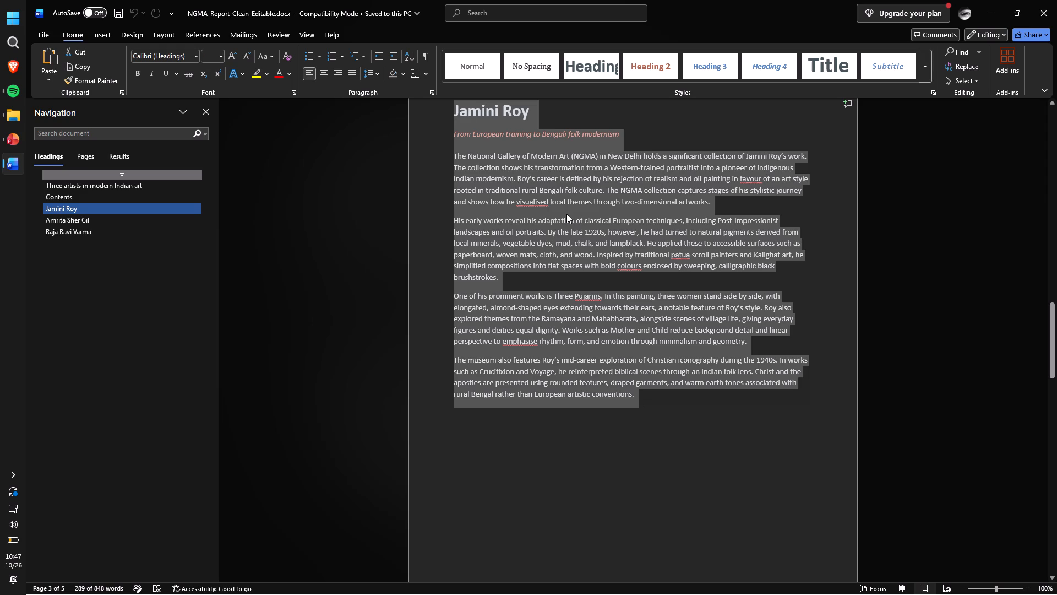
{"action": "key", "text": "ctrl+c"}
Switch to the INT presentation in PowerPoint and duplicate slide 14, the VFX title slide.
{"action": "key", "text": "alt+Tab"}
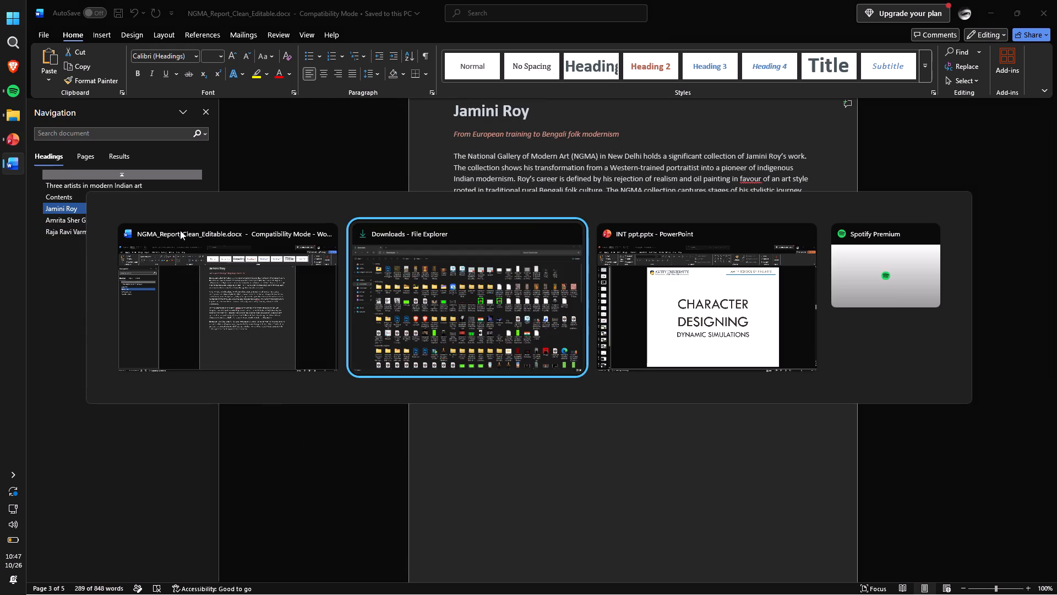
{"action": "key", "text": "alt+Tab"}
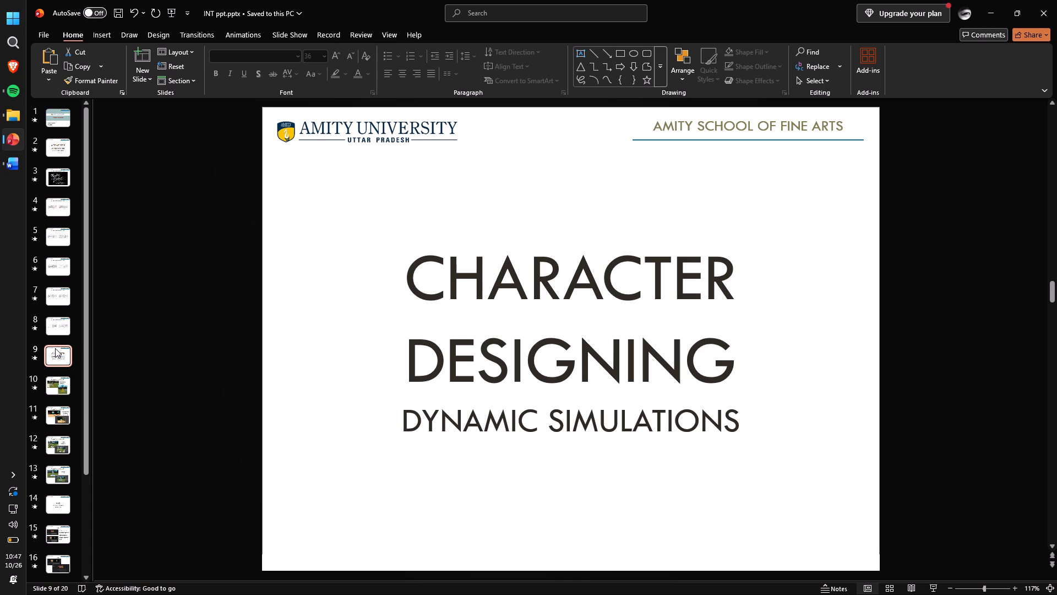
{"action": "left_click", "coordinate": [63, 510]}
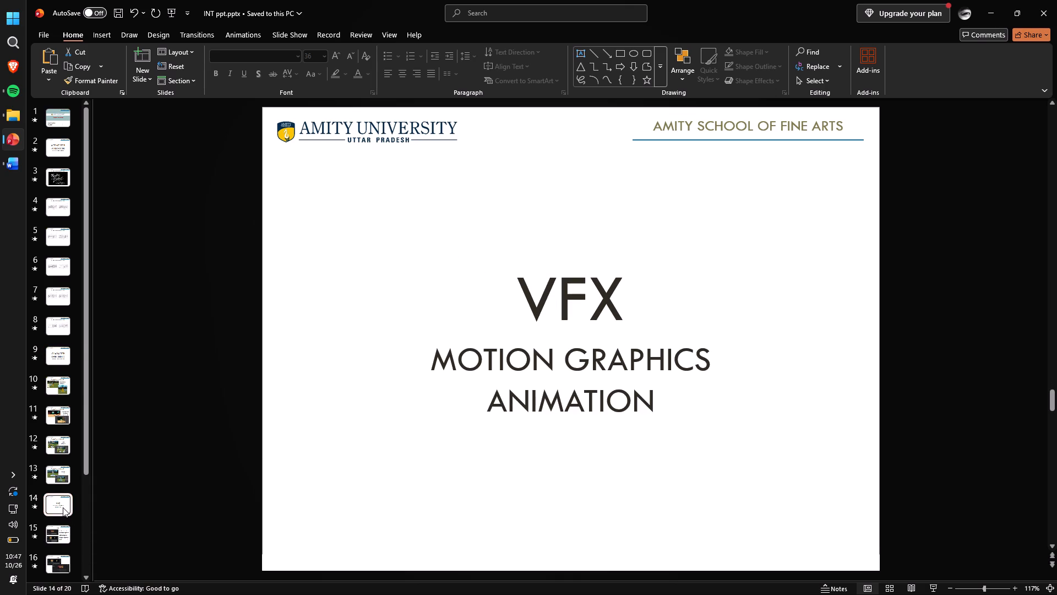
{"action": "right_click", "coordinate": [63, 507]}
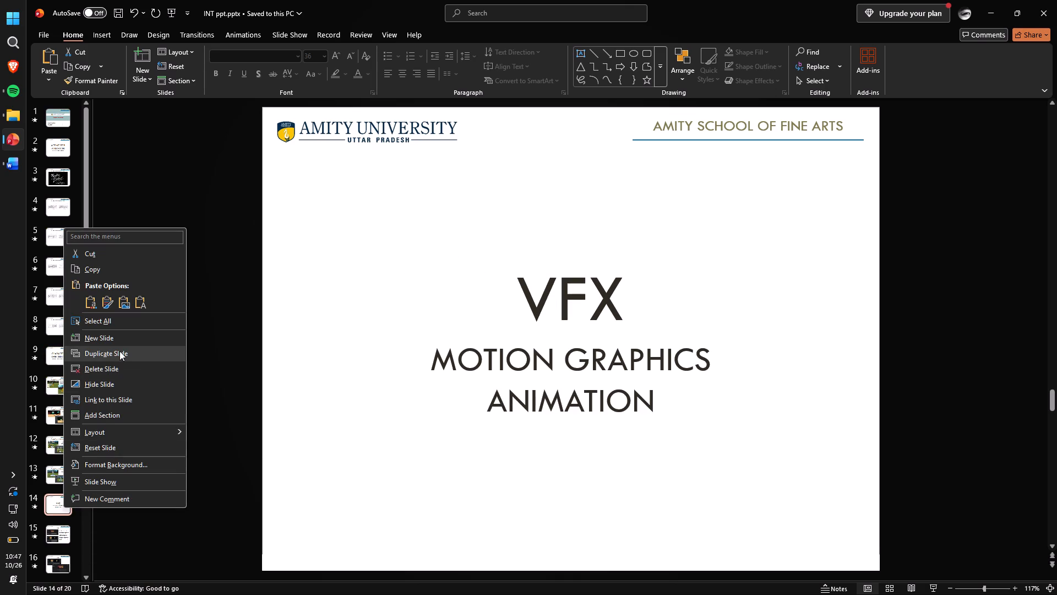
{"action": "left_click", "coordinate": [119, 351]}
Move the duplicated VFX title slide to position 18, after the last VFX content slide.
{"action": "left_click_drag", "start_coordinate": [61, 543], "coordinate": [62, 562]}
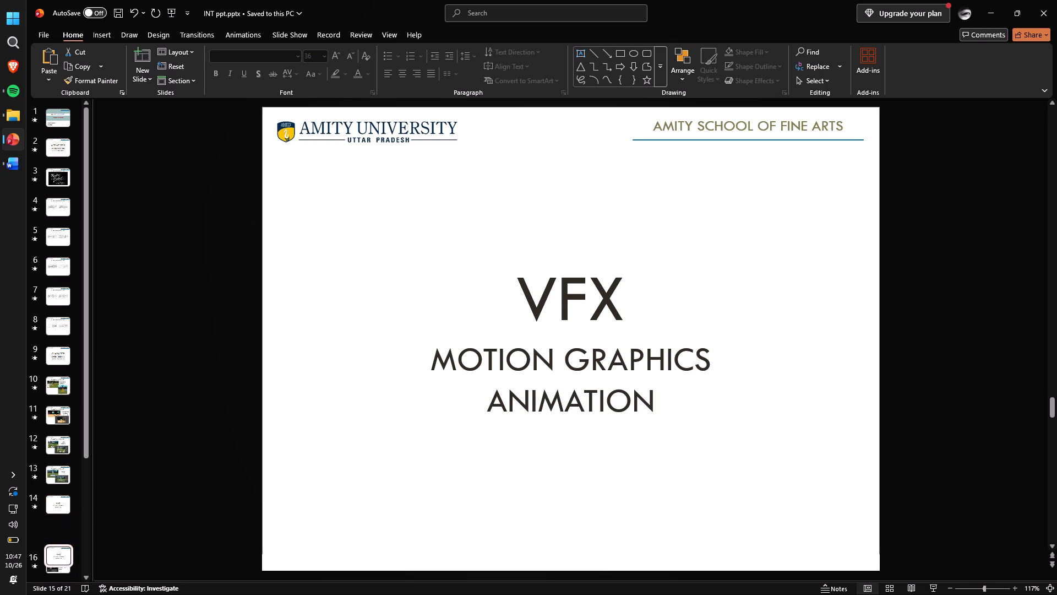
{"action": "left_click_drag", "start_coordinate": [62, 562], "coordinate": [68, 534]}
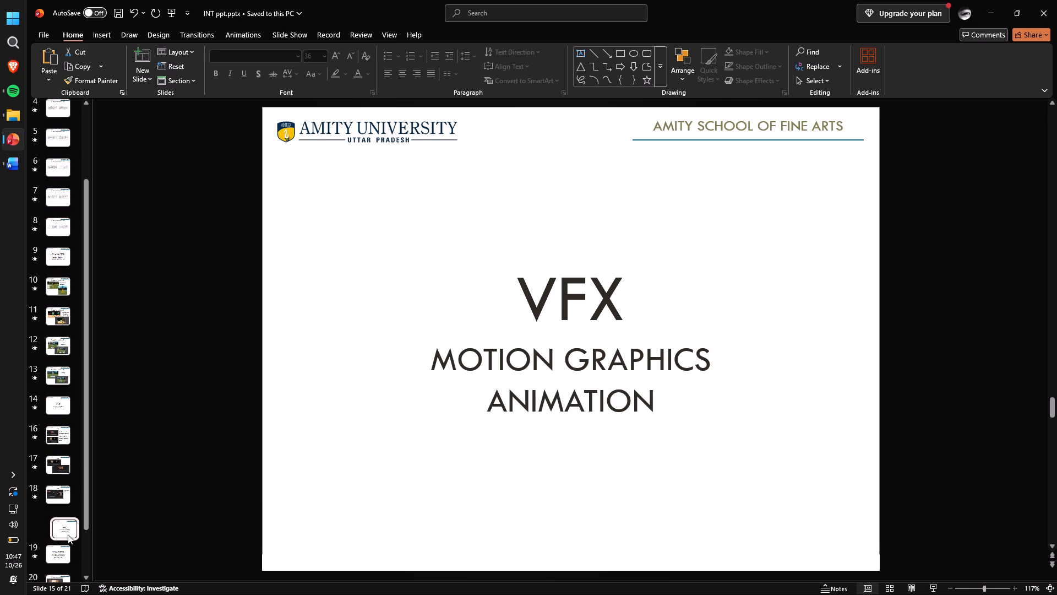
{"action": "left_click_drag", "start_coordinate": [68, 534], "coordinate": [62, 538]}
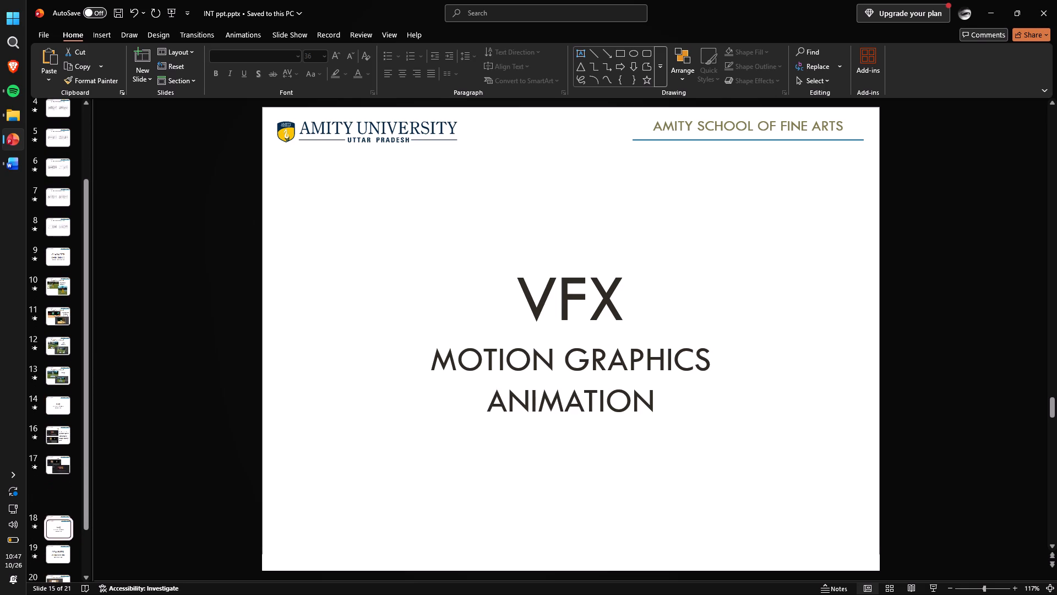
{"action": "left_click_drag", "start_coordinate": [62, 538], "coordinate": [64, 527]}
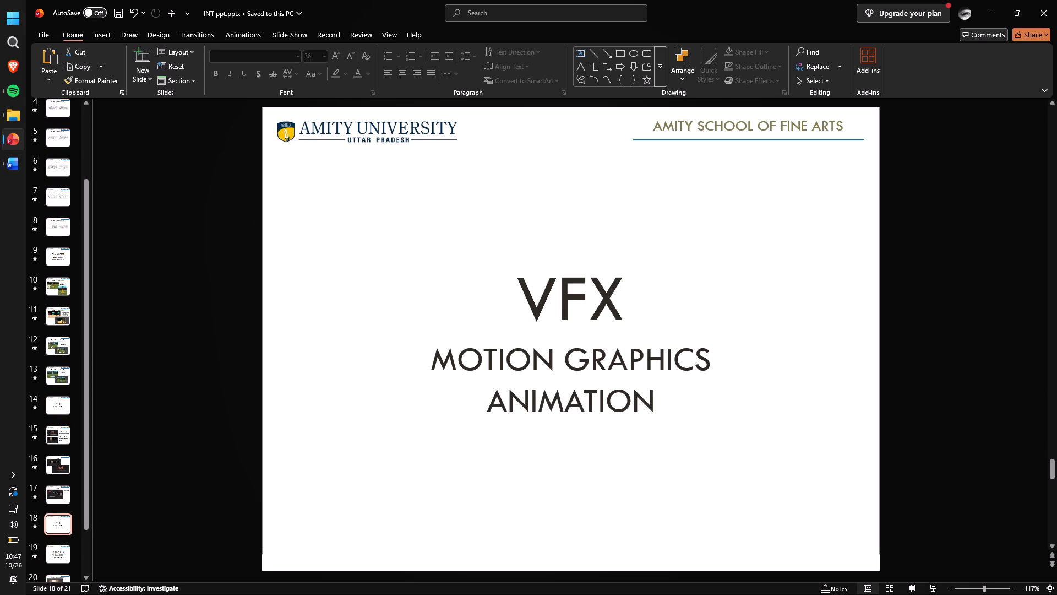
Replace the VFX heading on slide 18 with "HISTORY OF ART", checking the report's cover page for the subject name.
{"action": "left_click", "coordinate": [604, 302]}
{"action": "key", "text": "Right"}
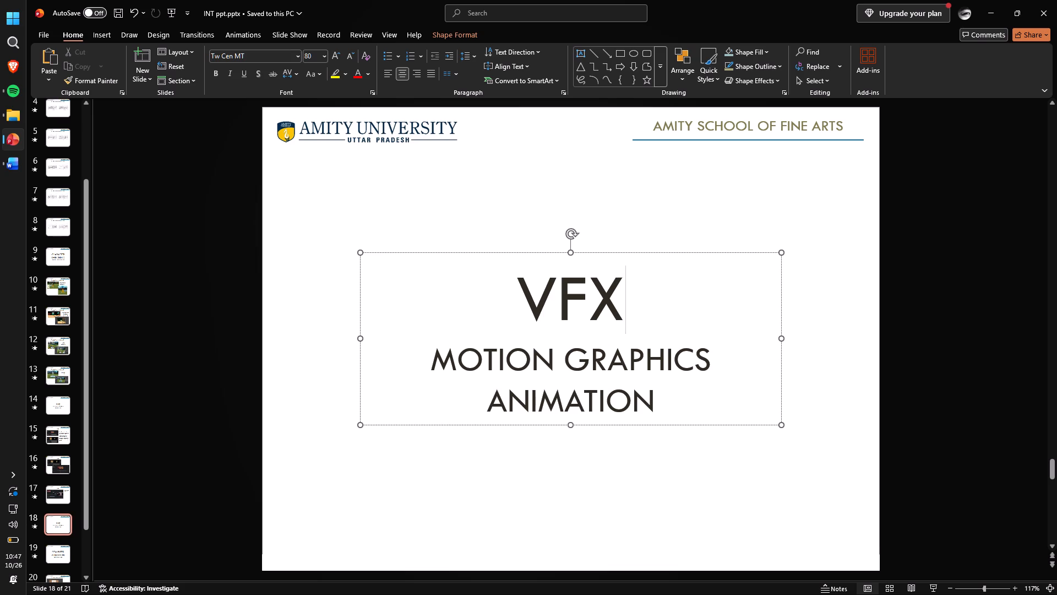
{"action": "key", "text": "BackSpace"}
{"action": "key", "text": "BackSpace"}
{"action": "key", "text": "BackSpace"}
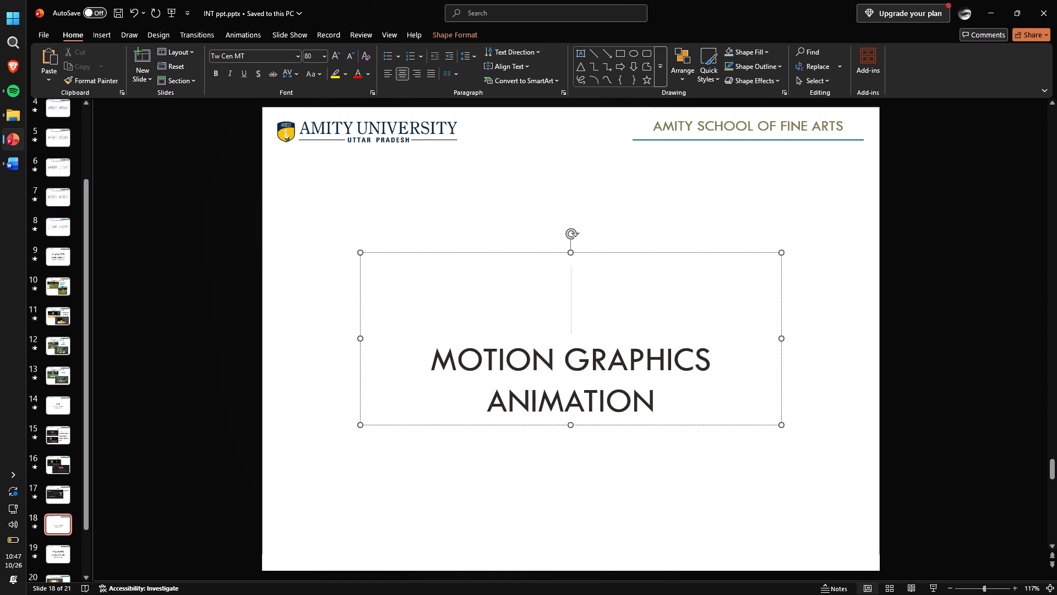
{"action": "key", "text": "alt+Tab"}
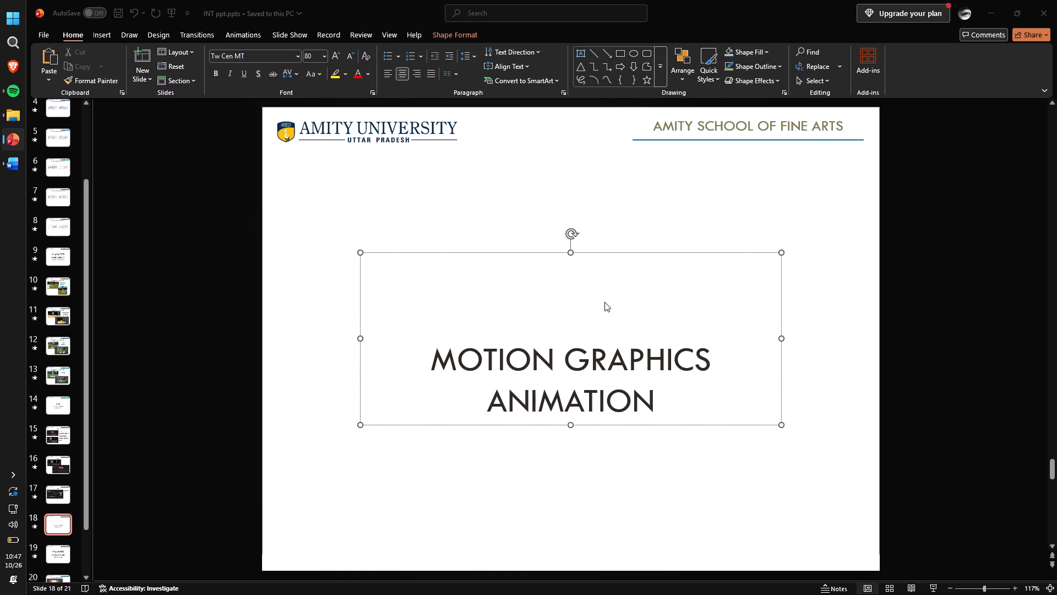
{"action": "scroll", "coordinate": [604, 302], "scroll_direction": "up", "scroll_amount": 10}
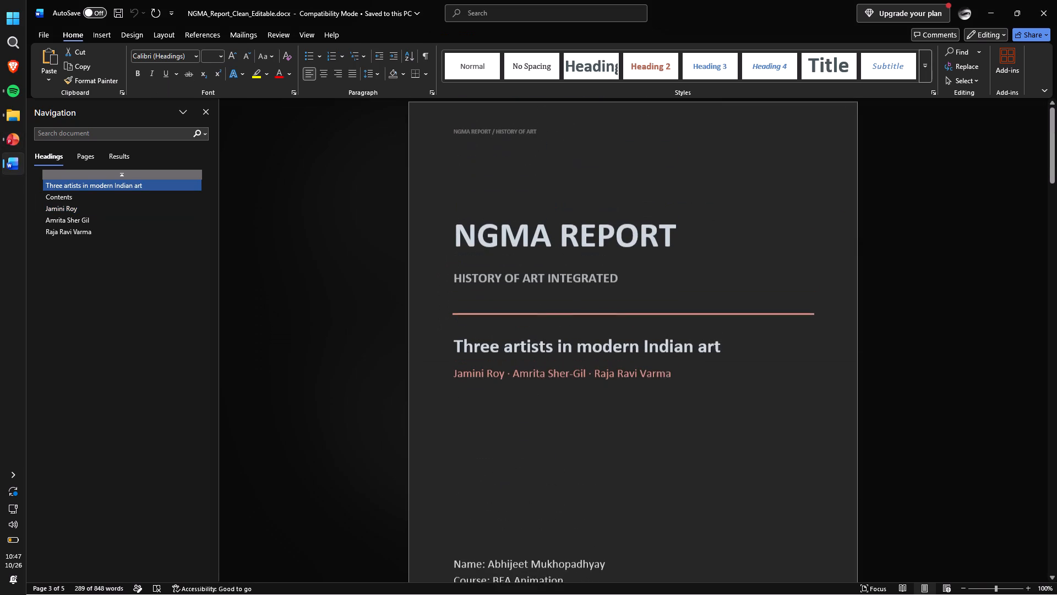
{"action": "key", "text": "alt+Tab"}
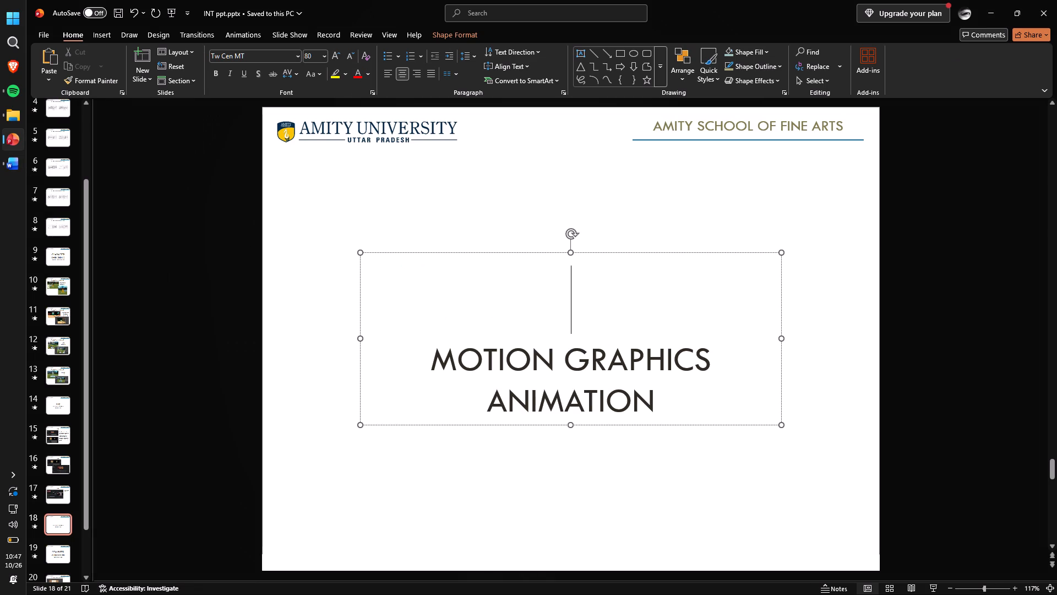
{"action": "key", "text": "s"}
{"action": "key", "text": "BackSpace"}
{"action": "type", "text": "his"}
{"action": "key", "text": "BackSpace"}
{"action": "key", "text": "BackSpace"}
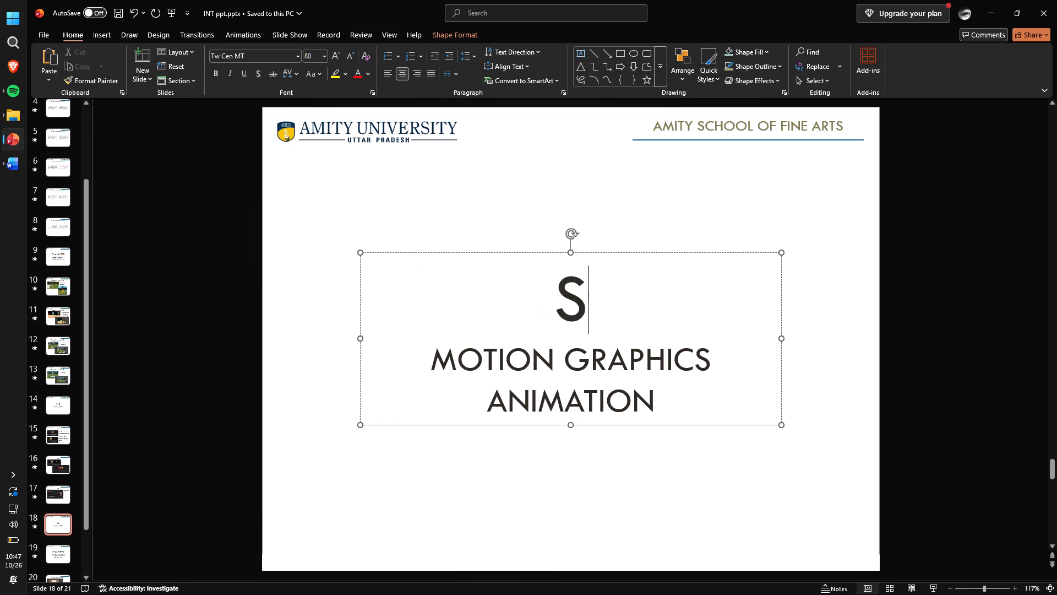
{"action": "key", "text": "BackSpace"}
{"action": "key", "text": "BackSpace"}
{"action": "key", "text": "BackSpace"}
{"action": "key", "text": "i"}
{"action": "key", "text": "BackSpace"}
{"action": "type", "text": "HISTORY OF A"}
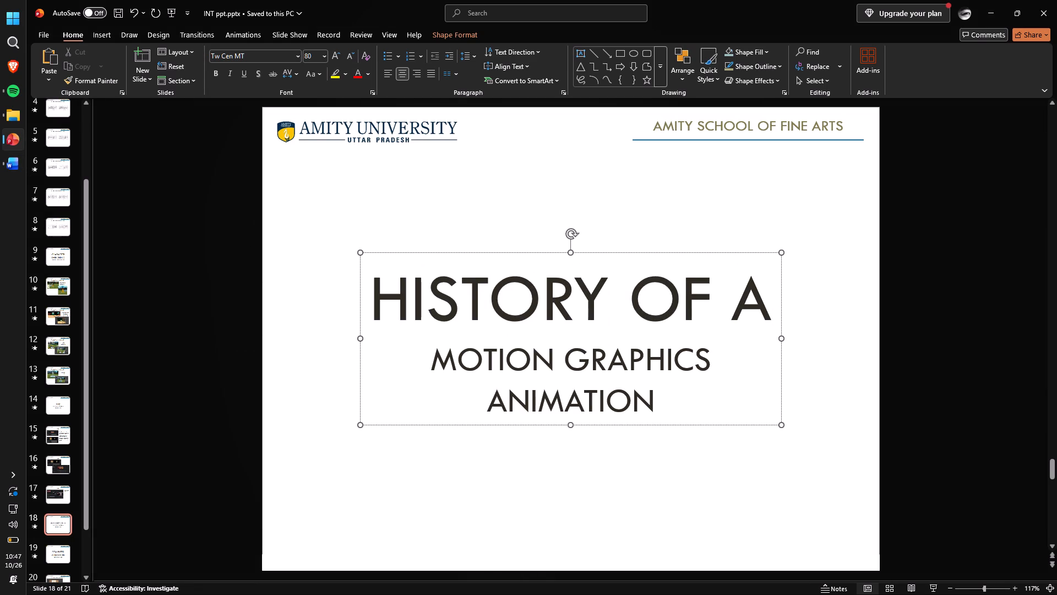
{"action": "type", "text": "RT"}
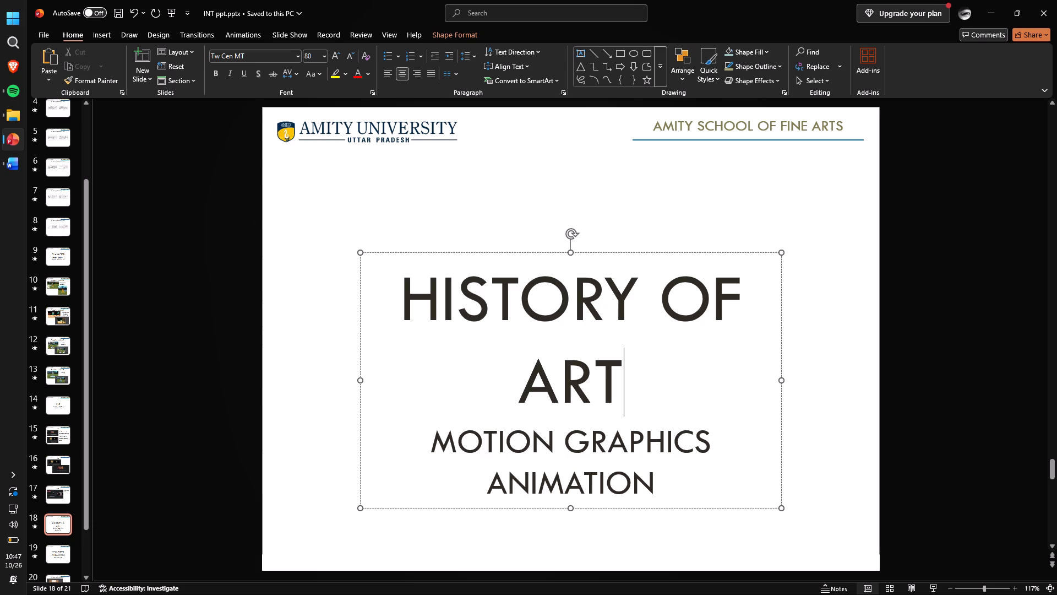
Widen the title text box until HISTORY OF ART fits on one line, and centre the box on the slide.
{"action": "left_click_drag", "start_coordinate": [781, 381], "coordinate": [869, 378]}
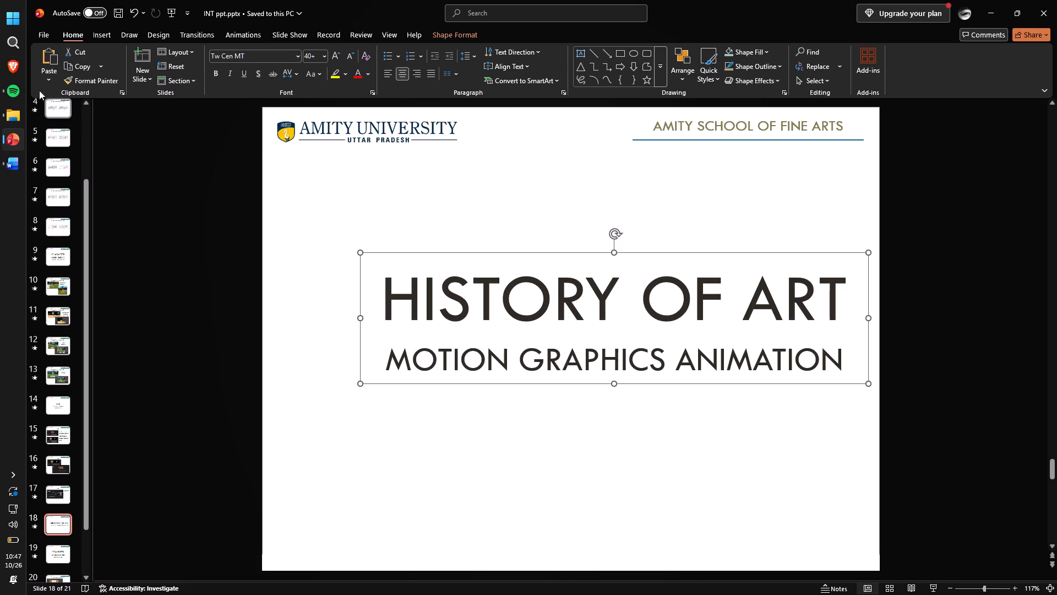
{"action": "left_click", "coordinate": [99, 126]}
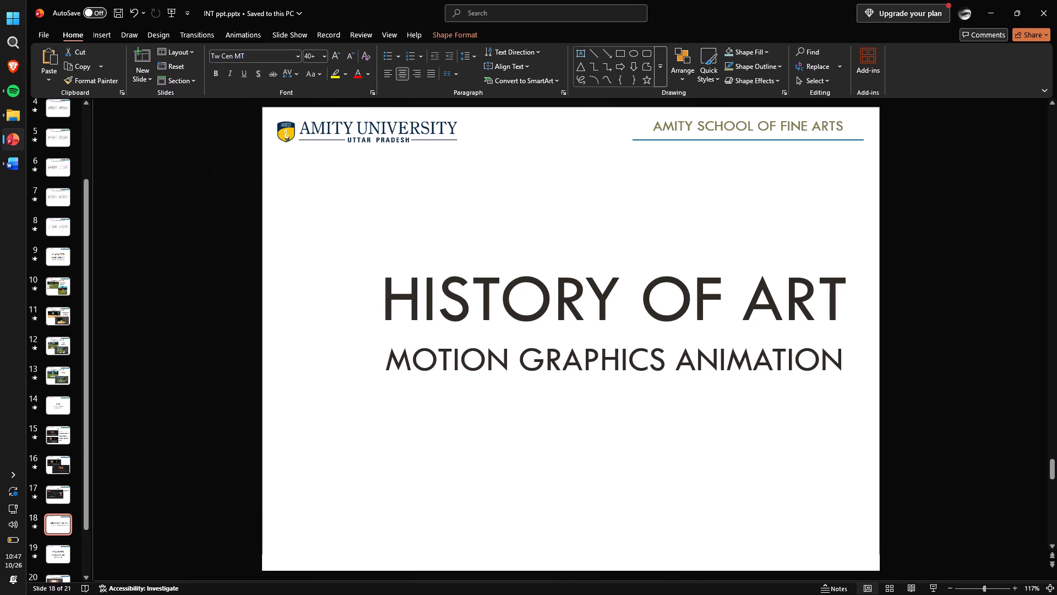
{"action": "left_click_drag", "start_coordinate": [548, 253], "coordinate": [506, 260]}
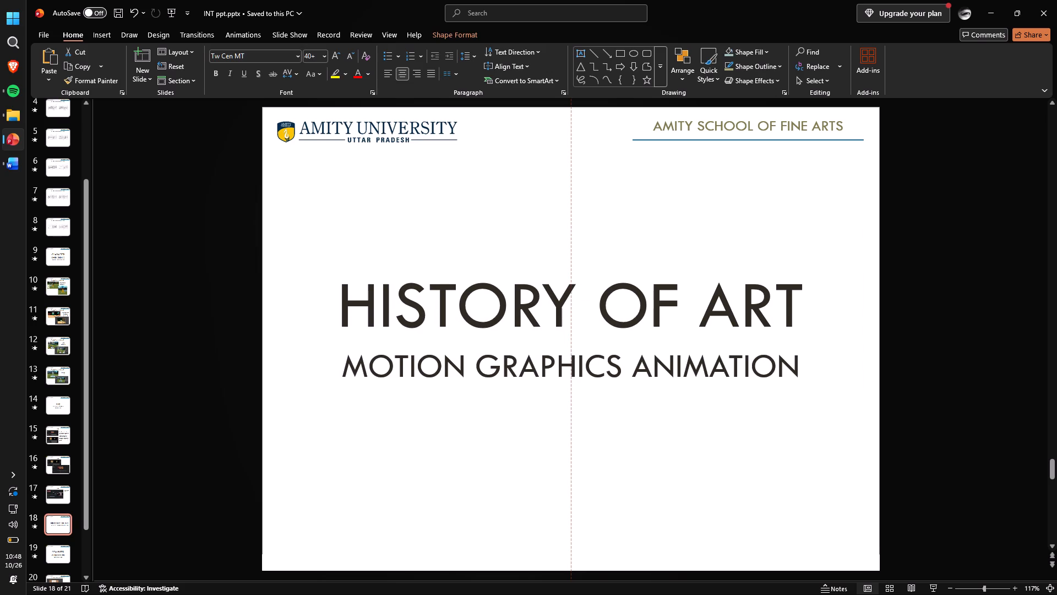
{"action": "left_click_drag", "start_coordinate": [506, 260], "coordinate": [510, 272]}
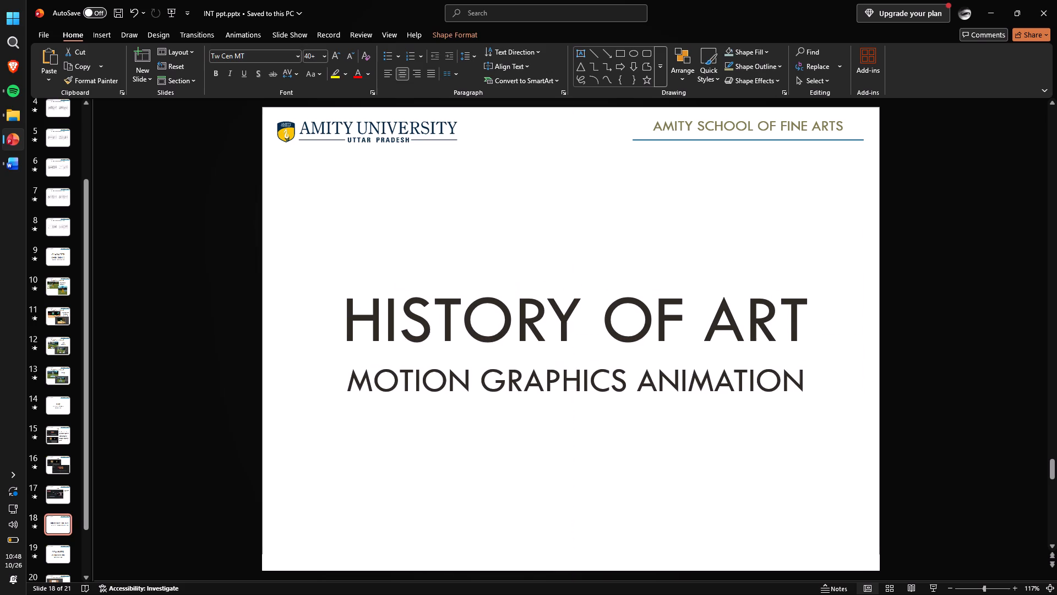
{"action": "left_click_drag", "start_coordinate": [510, 272], "coordinate": [508, 272]}
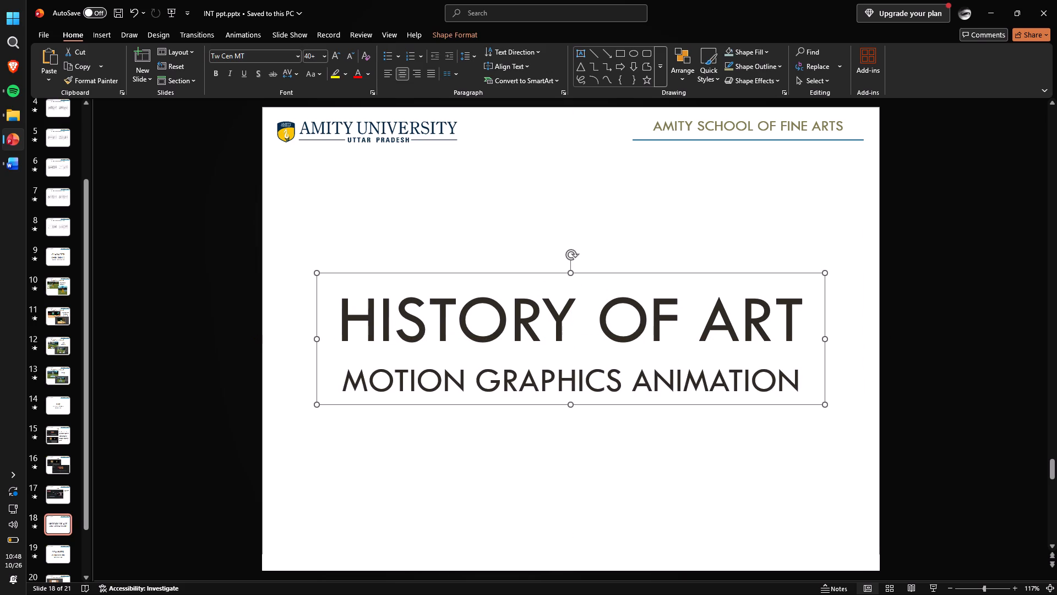
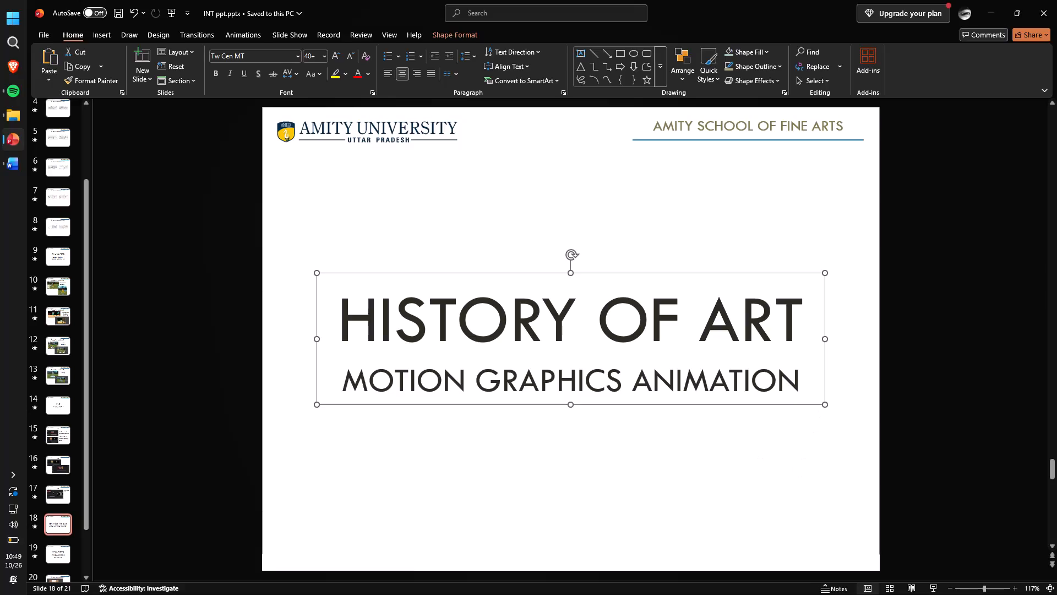
Replace the MOTION GRAPHICS ANIMATION subtitle on slide 18 with "NGMA ARTIST REPORT".
{"action": "left_click", "coordinate": [798, 386]}
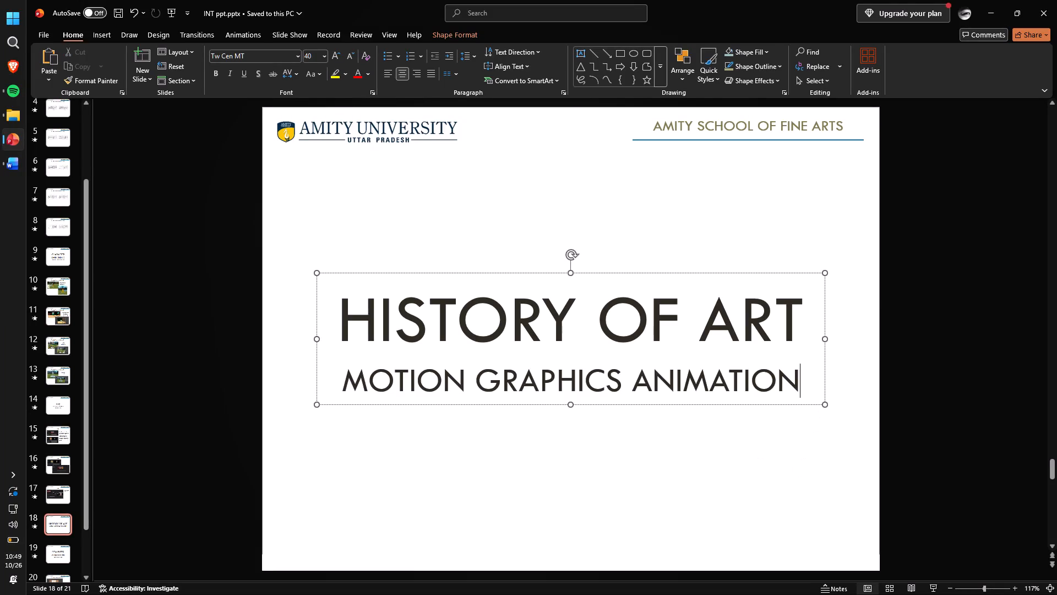
{"action": "key", "text": "BackSpace"}
{"action": "key", "text": "BackSpace"}
{"action": "key", "text": "BackSpace"}
{"action": "key", "text": "BackSpace"}
{"action": "key", "text": "BackSpace"}
{"action": "key", "text": "BackSpace"}
{"action": "key", "text": "BackSpace"}
{"action": "key", "text": "BackSpace"}
{"action": "key", "text": "BackSpace"}
{"action": "key", "text": "BackSpace"}
{"action": "key", "text": "BackSpace"}
{"action": "key", "text": "BackSpace"}
{"action": "key", "text": "BackSpace"}
{"action": "key", "text": "BackSpace"}
{"action": "key", "text": "BackSpace"}
{"action": "key", "text": "BackSpace"}
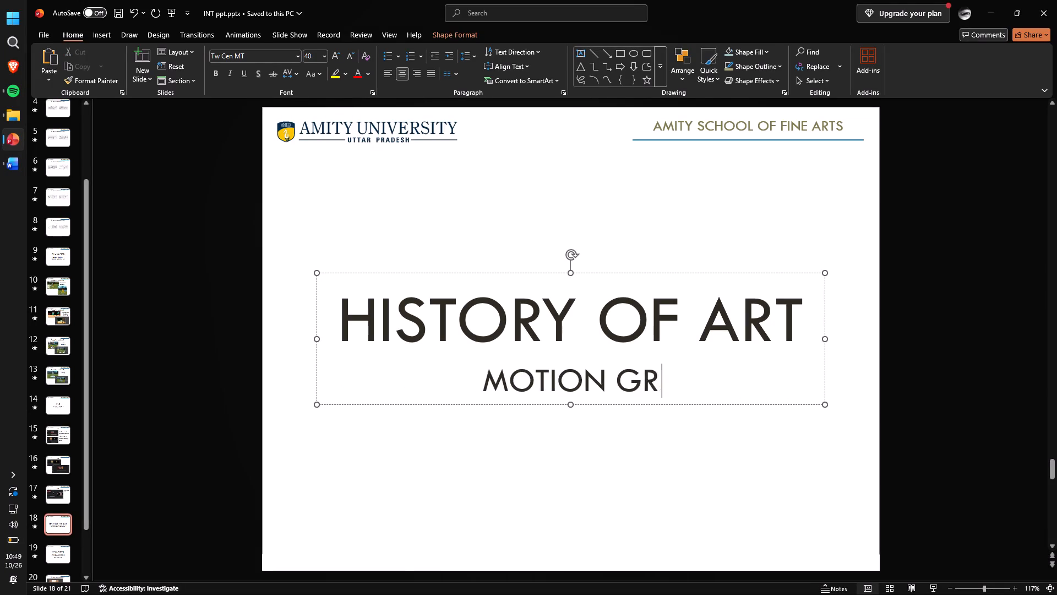
{"action": "key", "text": "BackSpace"}
{"action": "key", "text": "BackSpace"}
{"action": "key", "text": "BackSpace"}
{"action": "key", "text": "BackSpace"}
{"action": "key", "text": "BackSpace"}
{"action": "key", "text": "BackSpace"}
{"action": "key", "text": "BackSpace"}
{"action": "key", "text": "BackSpace"}
{"action": "key", "text": "BackSpace"}
{"action": "type", "text": "NGMA ARTIST REPORT"}
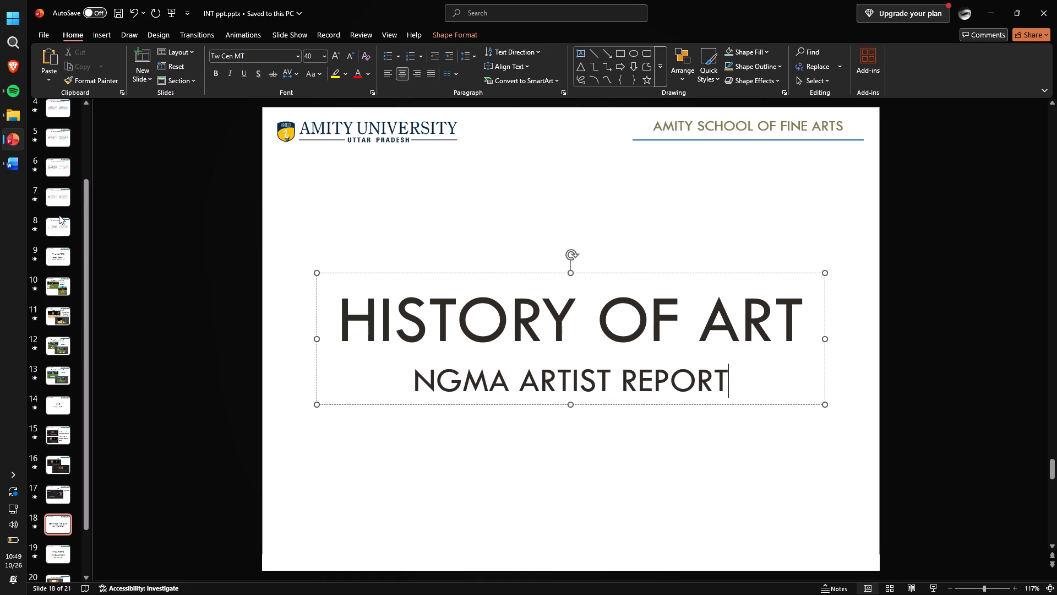
Duplicate slide 18, the History of Art title slide, directly after itself.
{"action": "left_click", "coordinate": [58, 528]}
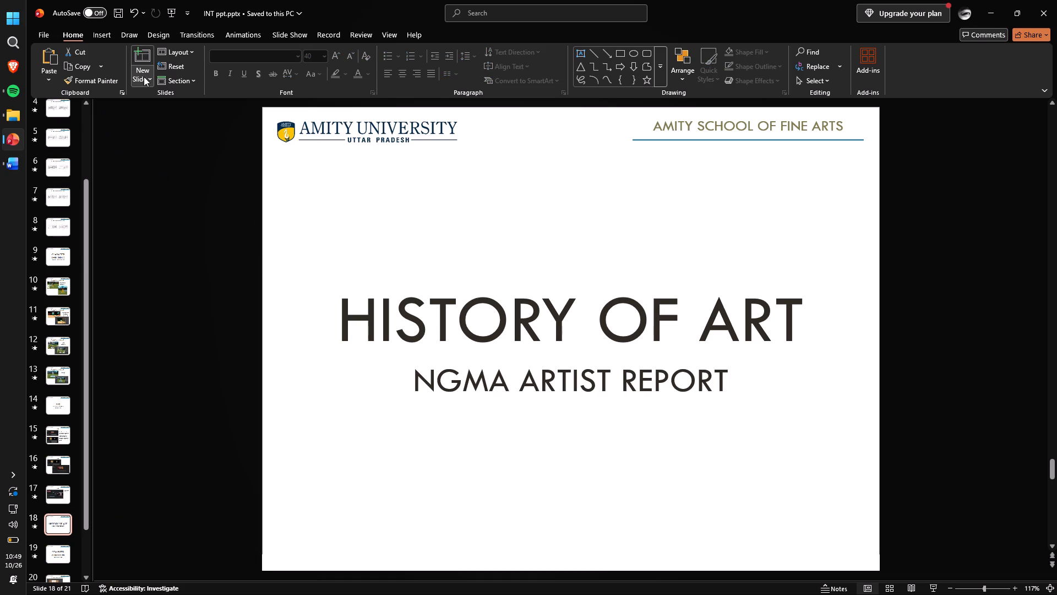
{"action": "left_click", "coordinate": [58, 230]}
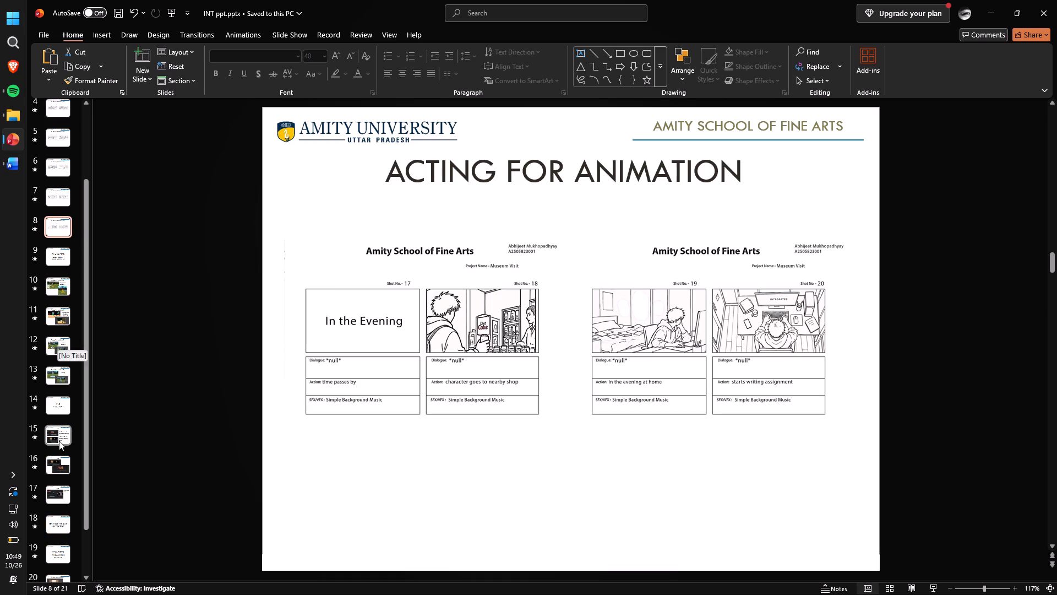
{"action": "left_click", "coordinate": [63, 518]}
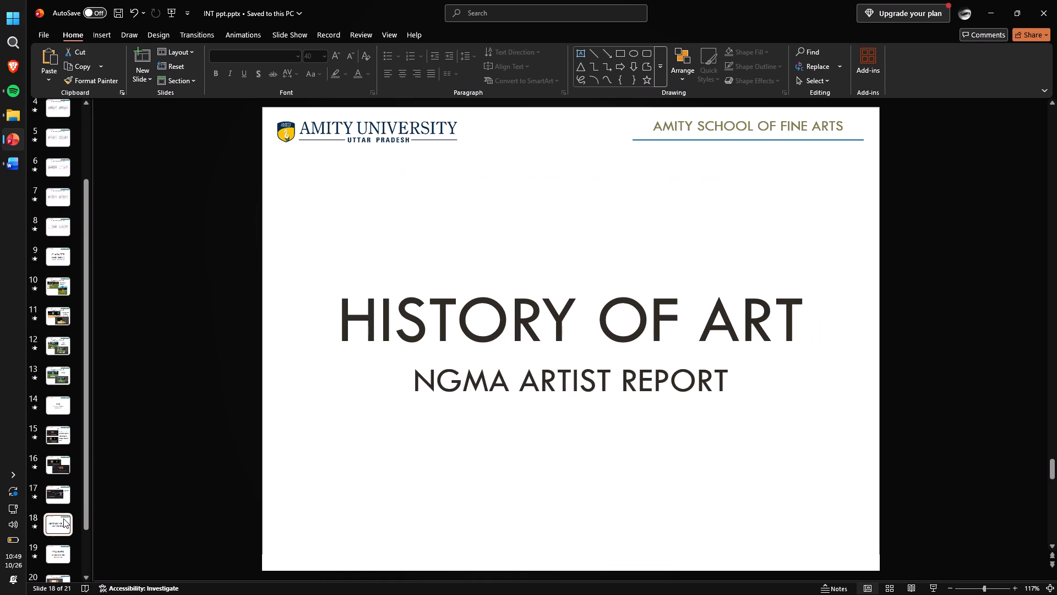
{"action": "left_click", "coordinate": [618, 324]}
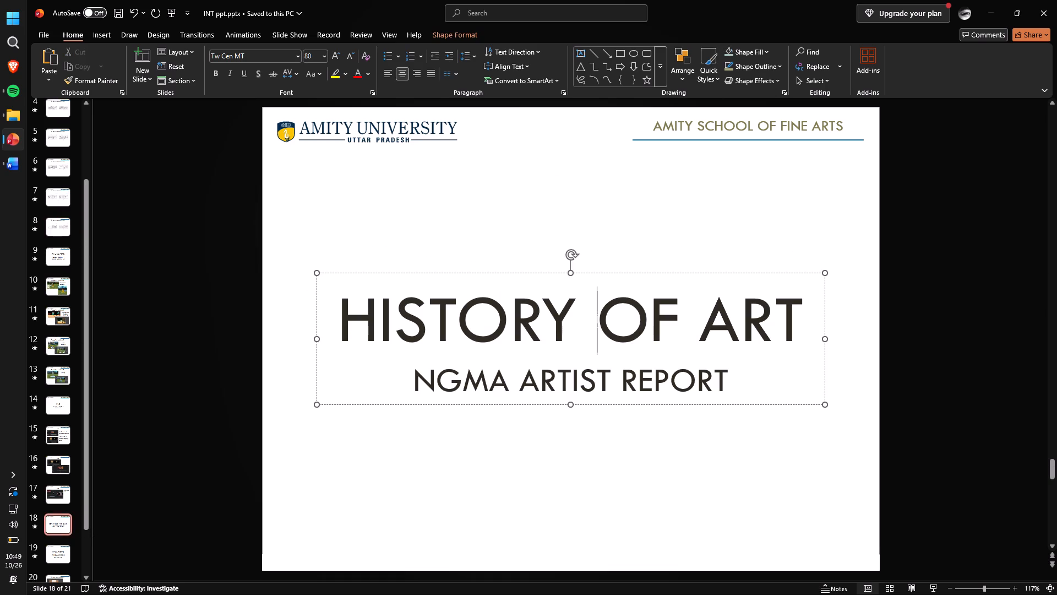
{"action": "left_click", "coordinate": [72, 520]}
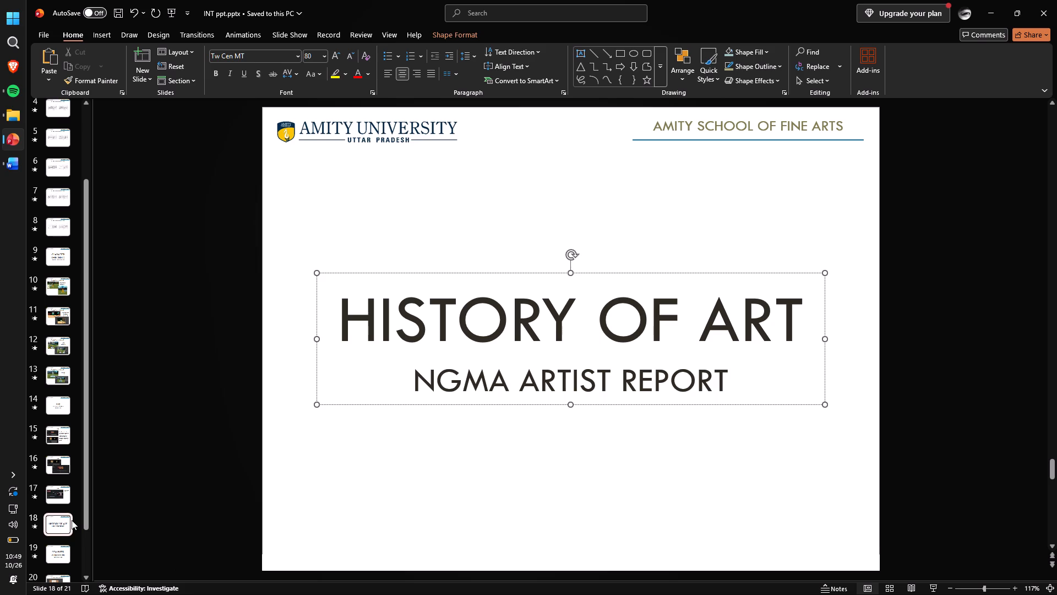
{"action": "left_click", "coordinate": [66, 522]}
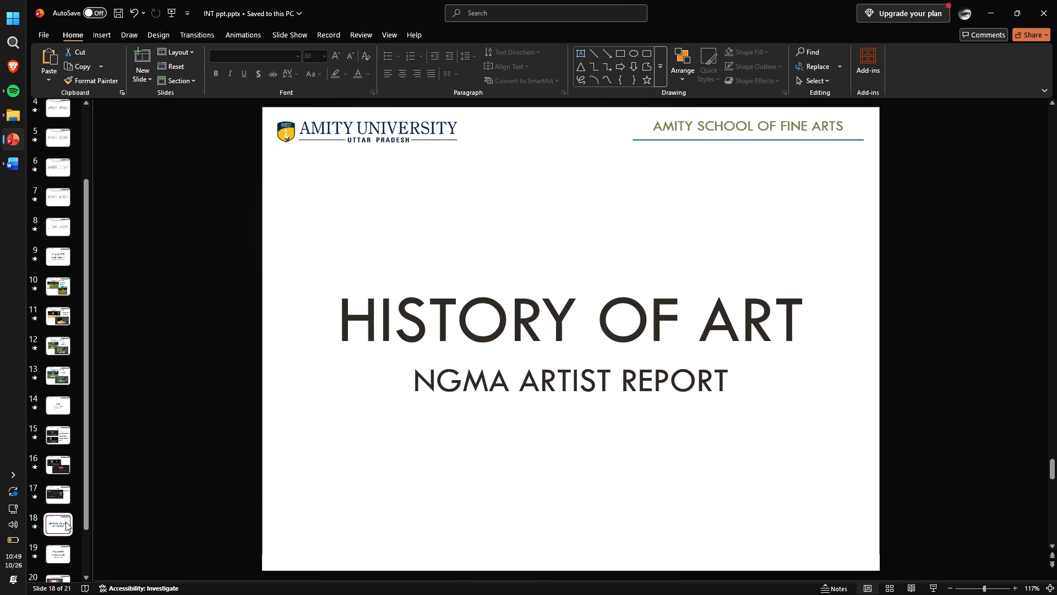
{"action": "right_click", "coordinate": [66, 522]}
{"action": "right_click", "coordinate": [66, 522]}
{"action": "right_click", "coordinate": [66, 522]}
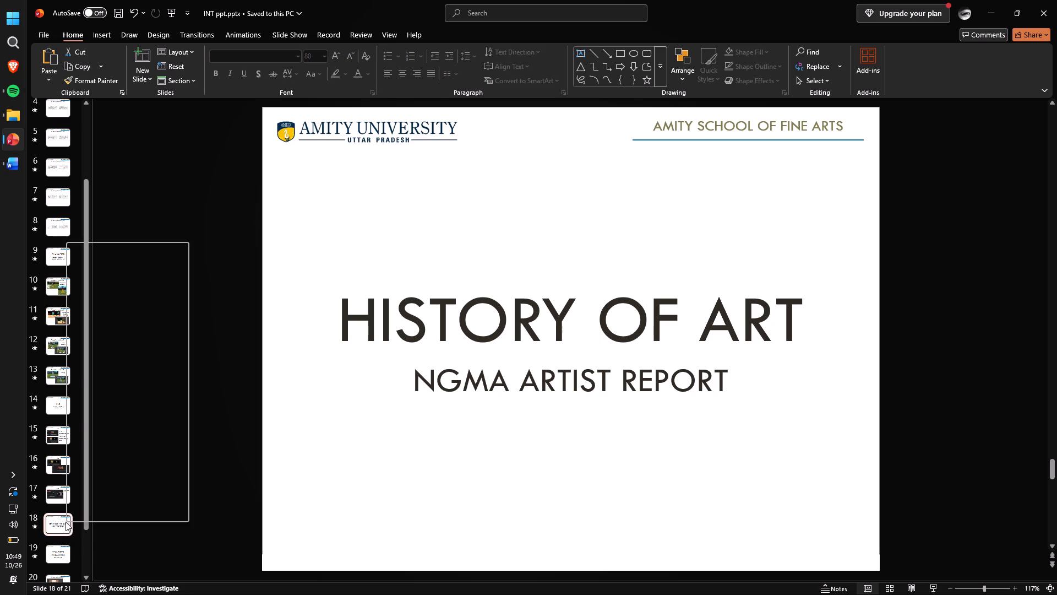
{"action": "left_click", "coordinate": [129, 369]}
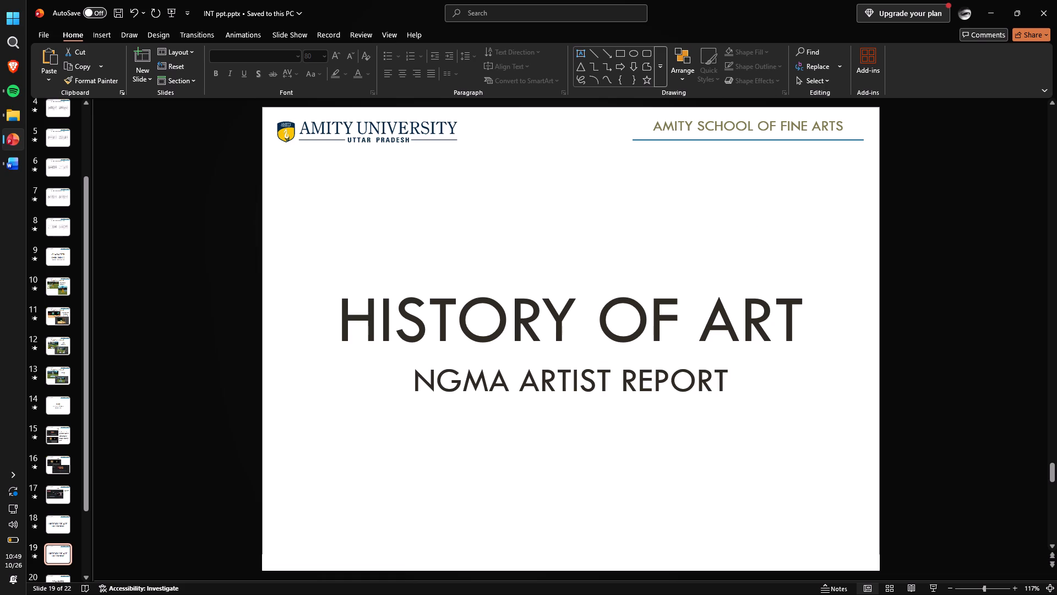
Delete the HISTORY OF ART heading and its empty line on slide 19, leaving only the NGMA ARTIST REPORT line.
{"action": "left_click", "coordinate": [796, 322]}
{"action": "key", "text": "BackSpace"}
{"action": "key", "text": "BackSpace"}
{"action": "key", "text": "BackSpace"}
{"action": "key", "text": "BackSpace"}
{"action": "key", "text": "BackSpace"}
{"action": "key", "text": "BackSpace"}
{"action": "key", "text": "BackSpace"}
{"action": "key", "text": "BackSpace"}
{"action": "key", "text": "BackSpace"}
{"action": "key", "text": "BackSpace"}
{"action": "key", "text": "BackSpace"}
{"action": "key", "text": "BackSpace"}
{"action": "key", "text": "BackSpace"}
{"action": "key", "text": "BackSpace"}
{"action": "key", "text": "BackSpace"}
{"action": "key", "text": "BackSpace"}
{"action": "key", "text": "BackSpace"}
{"action": "key", "text": "BackSpace"}
{"action": "key", "text": "BackSpace"}
{"action": "key", "text": "BackSpace"}
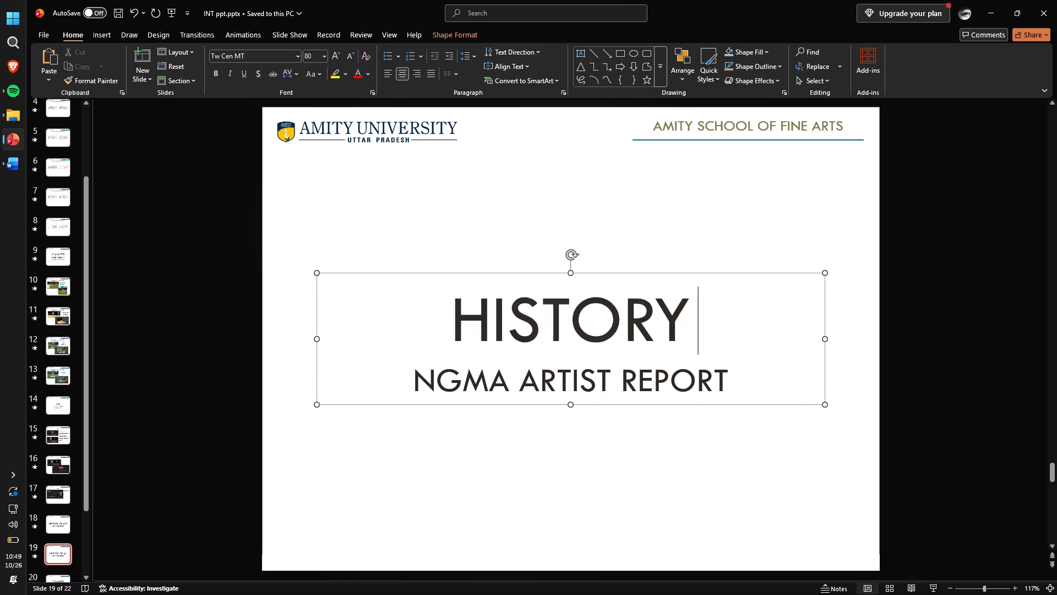
{"action": "key", "text": "BackSpace"}
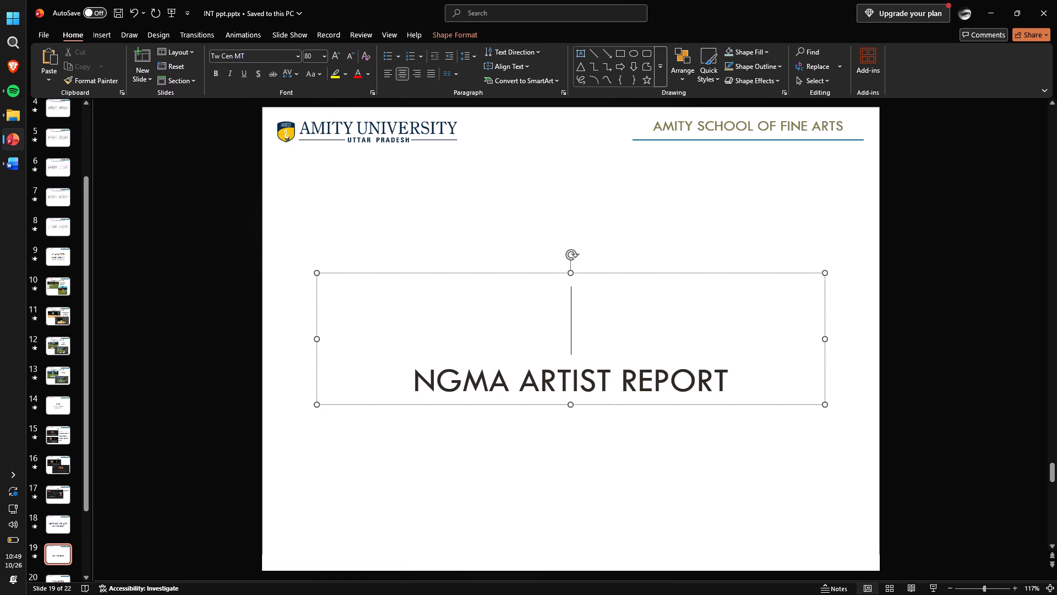
{"action": "key", "text": "Down"}
{"action": "key", "text": "Left"}
{"action": "key", "text": "Left"}
{"action": "key", "text": "Left"}
{"action": "key", "text": "Left"}
{"action": "key", "text": "Left"}
{"action": "key", "text": "Left"}
{"action": "key", "text": "Left"}
{"action": "key", "text": "Left"}
{"action": "key", "text": "Left"}
{"action": "key", "text": "Left"}
{"action": "key", "text": "Left"}
{"action": "key", "text": "Left"}
{"action": "key", "text": "Left"}
{"action": "key", "text": "Down"}
{"action": "key", "text": "Right"}
{"action": "key", "text": "Right"}
{"action": "key", "text": "Left"}
{"action": "key", "text": "Left"}
{"action": "key", "text": "Left"}
{"action": "key", "text": "Left"}
{"action": "key", "text": "Left"}
{"action": "key", "text": "Left"}
{"action": "key", "text": "Left"}
{"action": "key", "text": "Left"}
{"action": "key", "text": "Left"}
{"action": "key", "text": "Left"}
{"action": "key", "text": "BackSpace"}
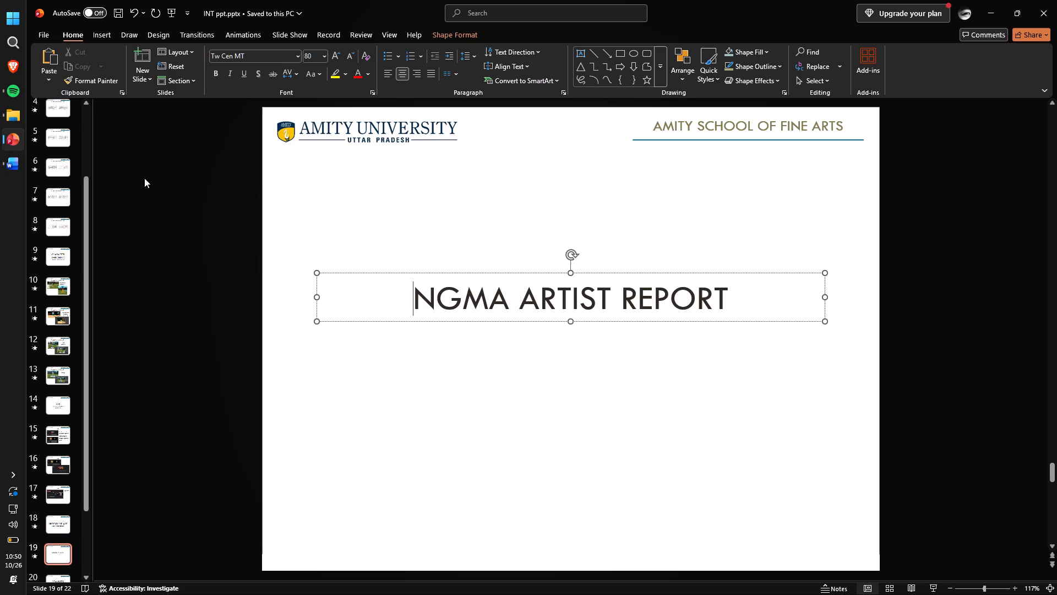
Copy the selected Jamini Roy section from the NGMA report in Word and paste it over all the text in slide 19's text box.
{"action": "left_click", "coordinate": [14, 159]}
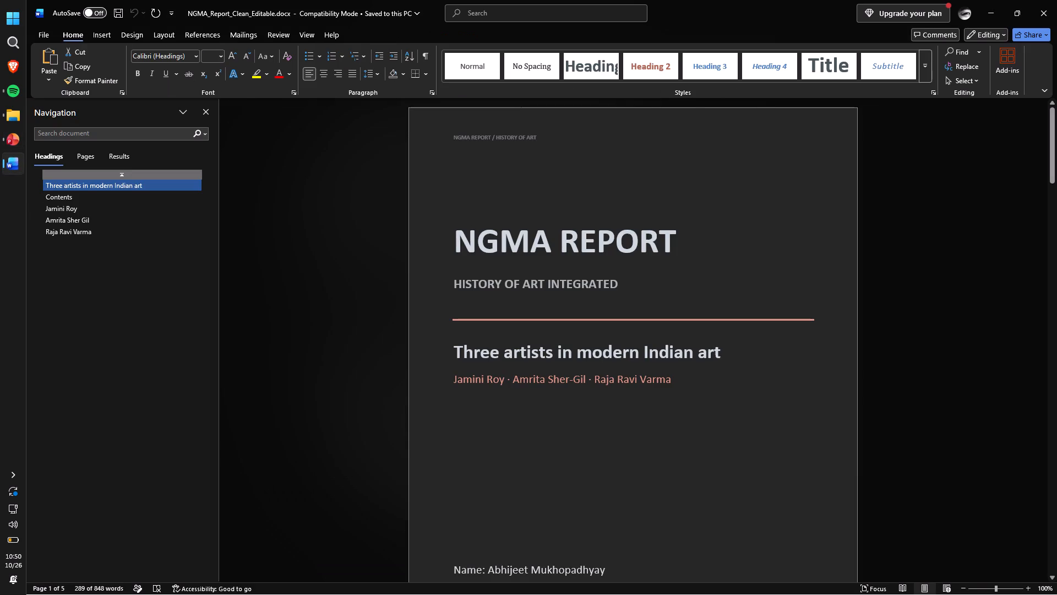
{"action": "scroll", "coordinate": [399, 340], "scroll_direction": "down", "scroll_amount": 7}
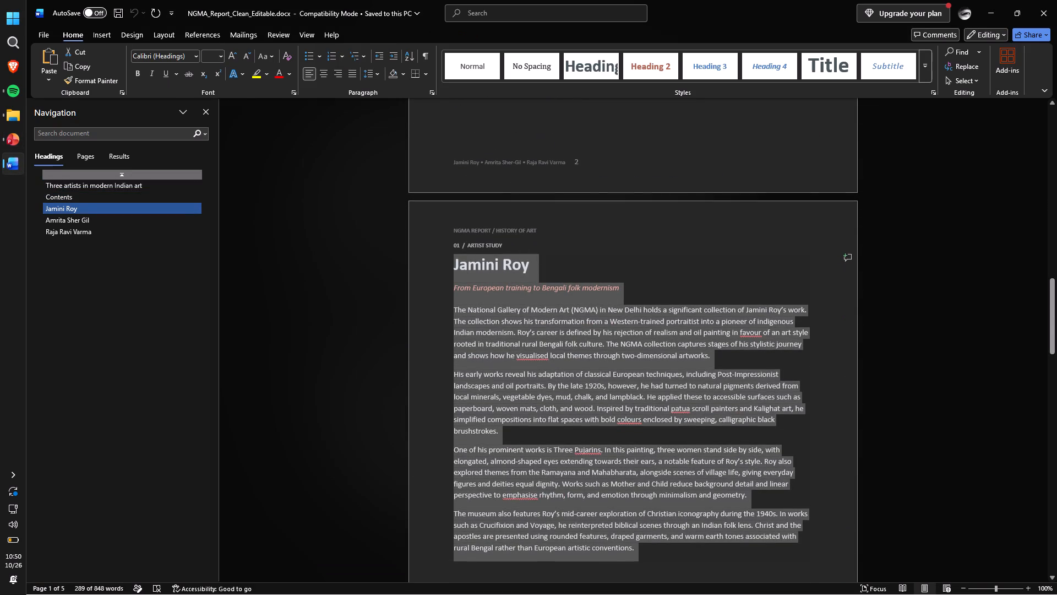
{"action": "right_click", "coordinate": [534, 318]}
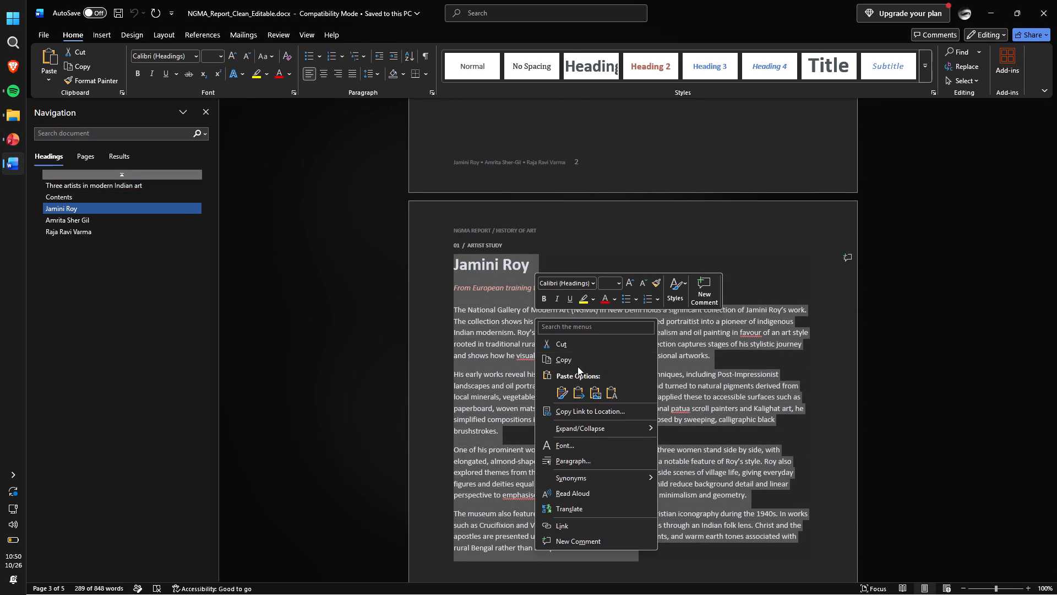
{"action": "left_click", "coordinate": [576, 363]}
{"action": "key", "text": "alt+Tab"}
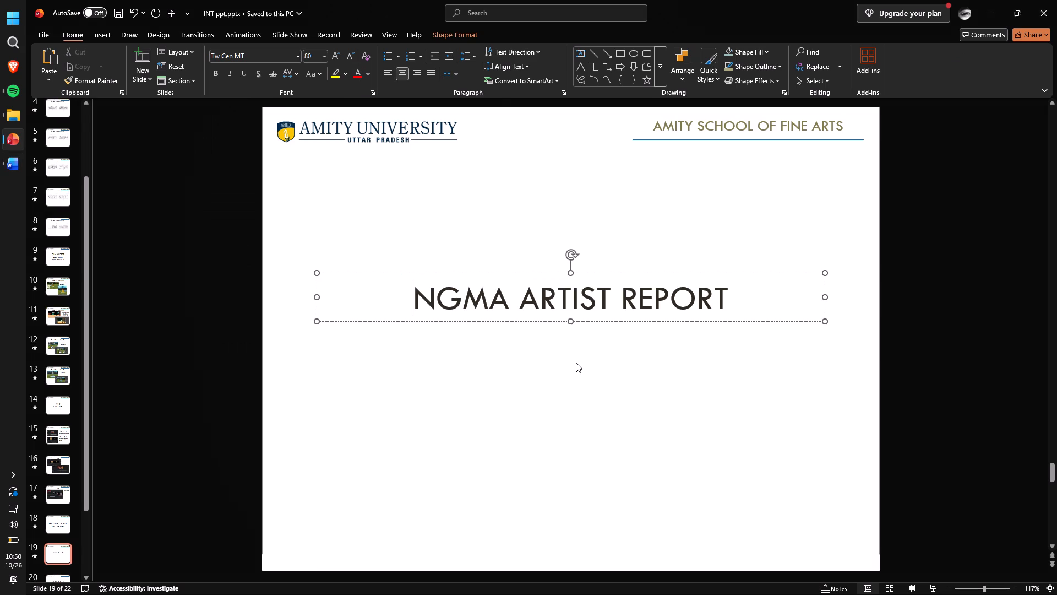
{"action": "key", "text": "ctrl+a"}
{"action": "key", "text": "ctrl+v"}
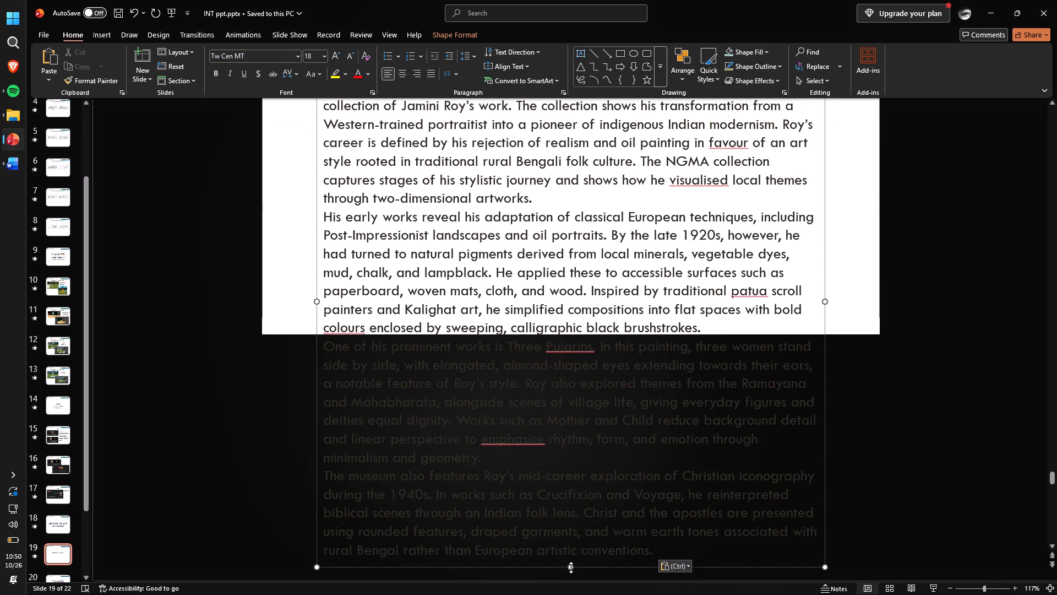
Move the Jamini Roy text box up to just below the header on slide 19, keeping it horizontally centred.
{"action": "left_click_drag", "start_coordinate": [573, 568], "coordinate": [625, 321]}
{"action": "scroll", "coordinate": [625, 321], "scroll_direction": "up", "scroll_amount": 3}
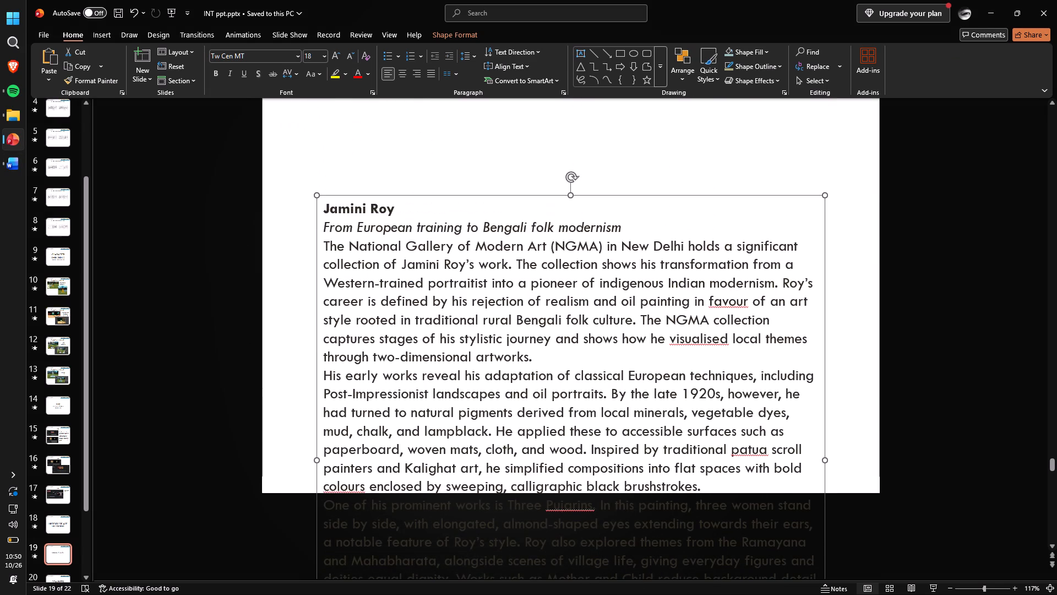
{"action": "scroll", "coordinate": [625, 321], "scroll_direction": "up", "scroll_amount": 2}
{"action": "scroll", "coordinate": [625, 321], "scroll_direction": "down", "scroll_amount": 1}
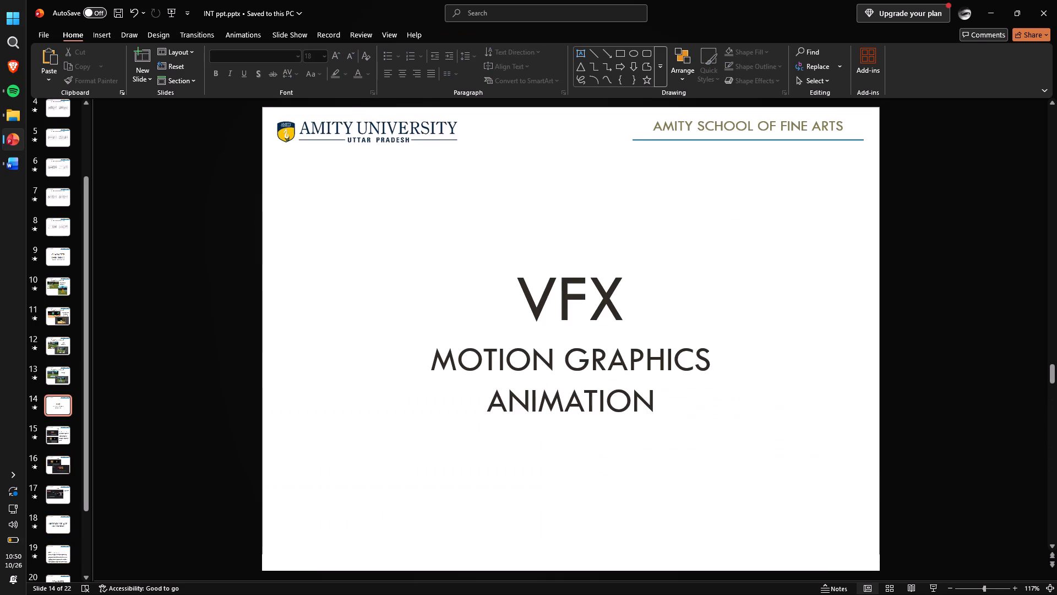
{"action": "scroll", "coordinate": [625, 321], "scroll_direction": "down", "scroll_amount": 1}
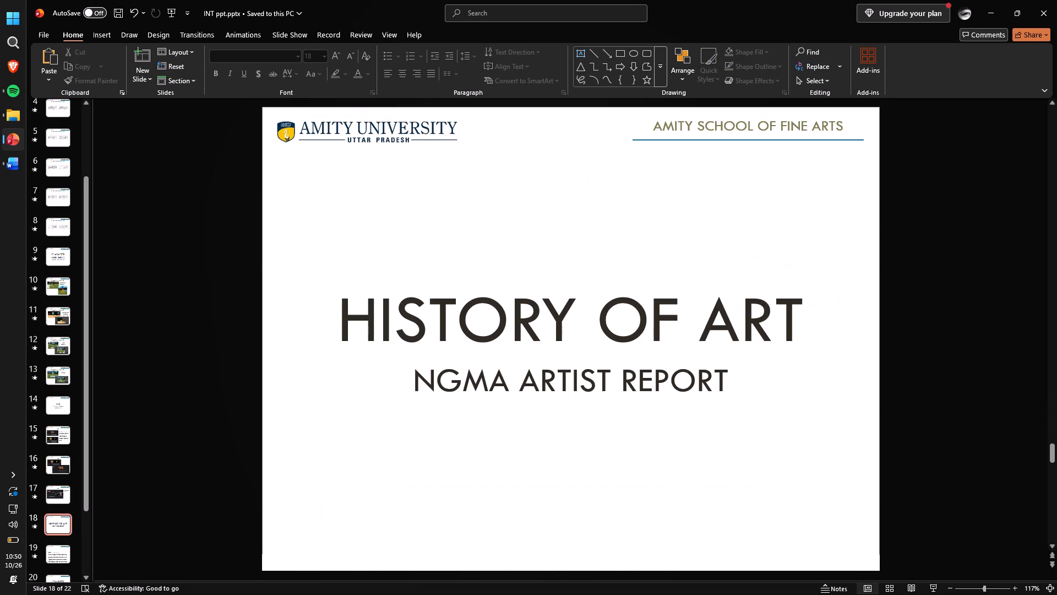
{"action": "scroll", "coordinate": [625, 321], "scroll_direction": "down", "scroll_amount": 1}
{"action": "left_click", "coordinate": [464, 282]}
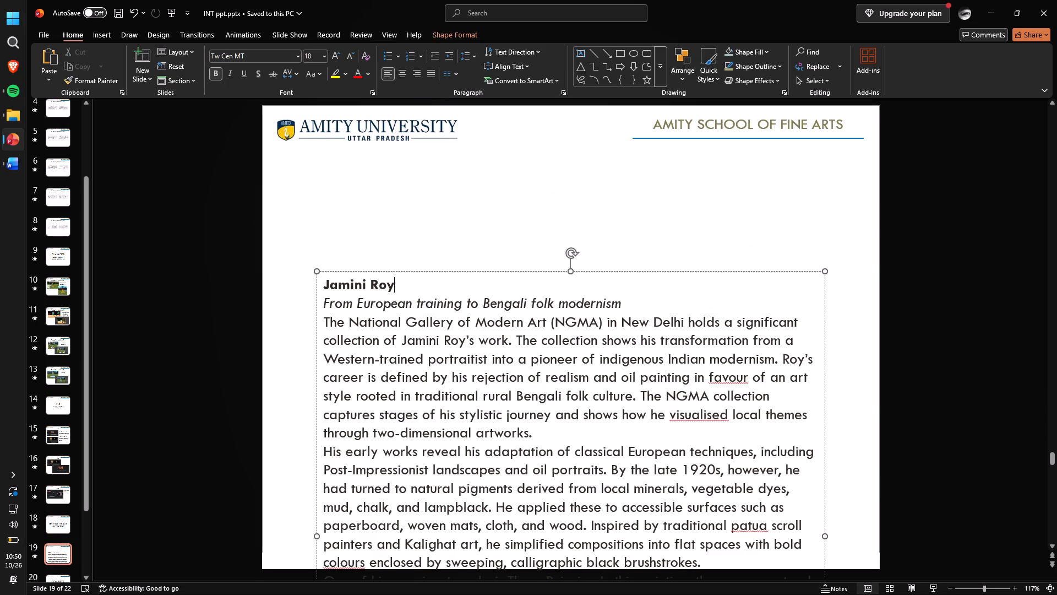
{"action": "left_click_drag", "start_coordinate": [474, 271], "coordinate": [471, 166]}
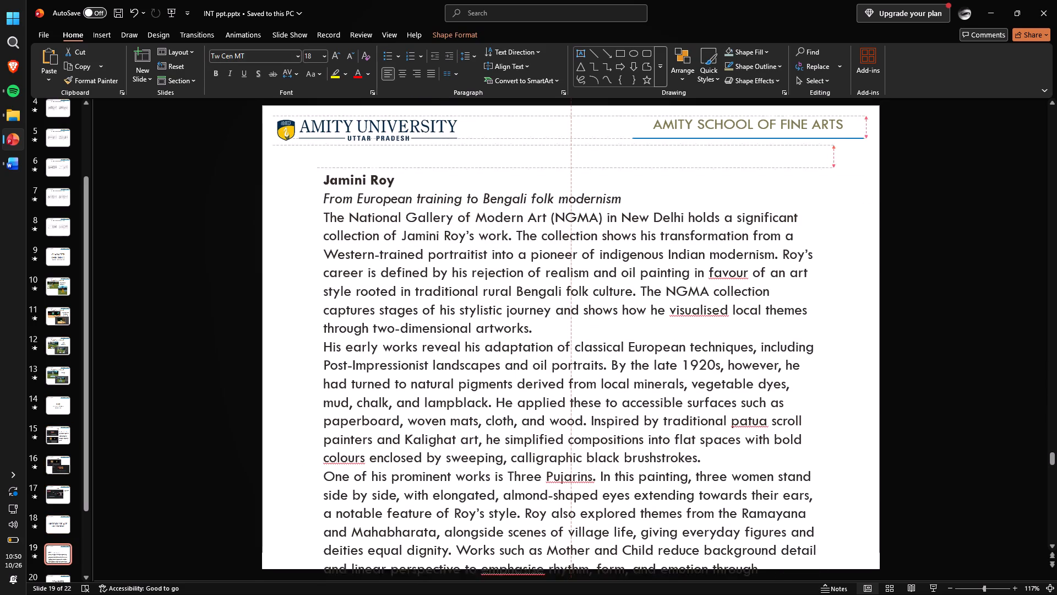
{"action": "left_click_drag", "start_coordinate": [471, 166], "coordinate": [471, 154]}
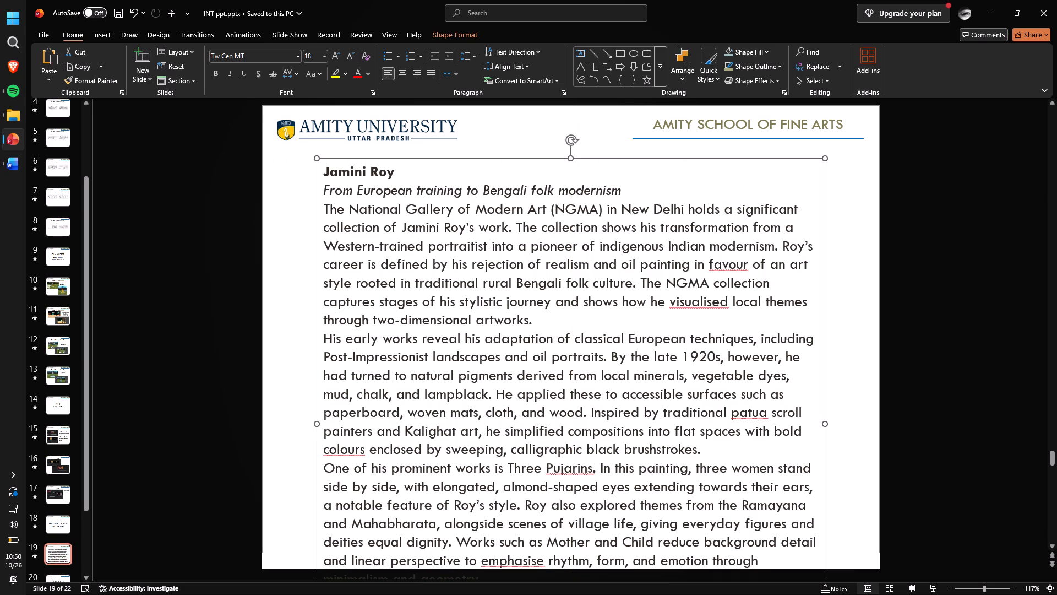
Copy the overflowing Jamini Roy text from "and Mahabharata" to the end, and remove it from slide 19.
{"action": "scroll", "coordinate": [512, 494], "scroll_direction": "down", "scroll_amount": 4}
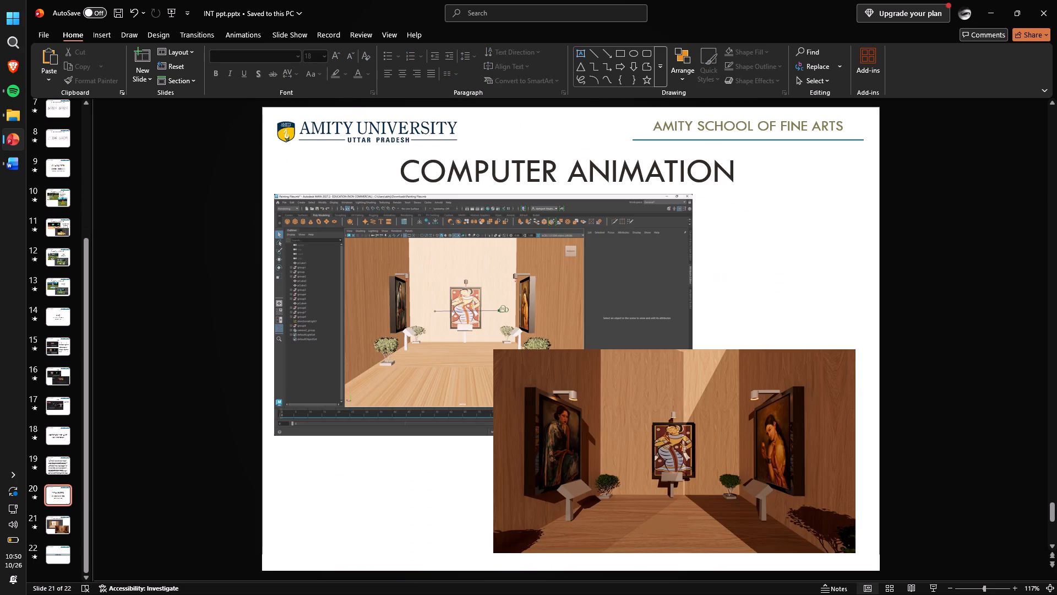
{"action": "scroll", "coordinate": [557, 470], "scroll_direction": "right", "scroll_amount": 2}
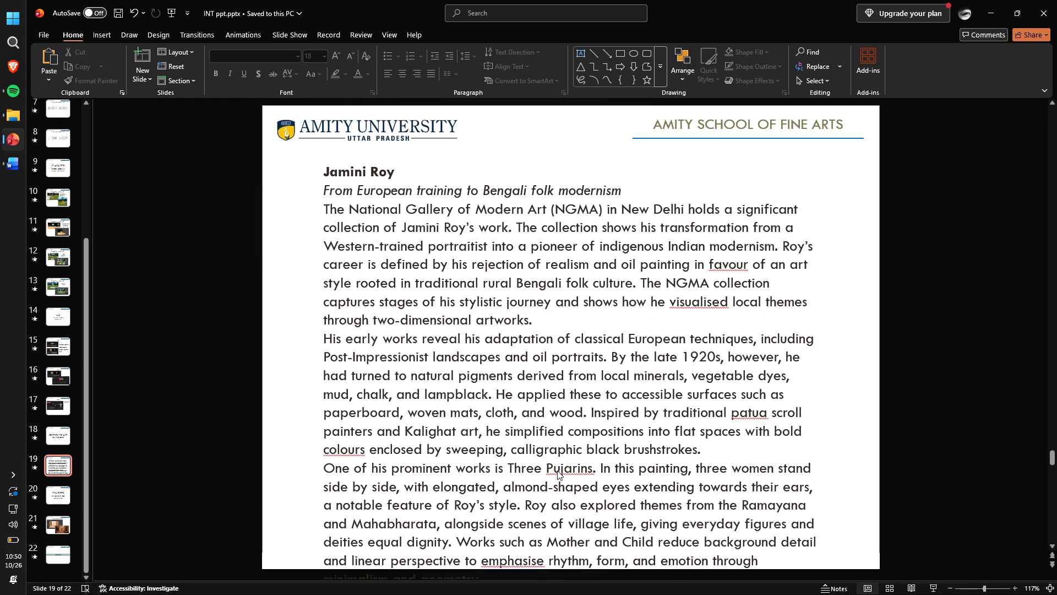
{"action": "scroll", "coordinate": [557, 470], "scroll_direction": "right", "scroll_amount": 1}
{"action": "scroll", "coordinate": [557, 470], "scroll_direction": "down", "scroll_amount": 2}
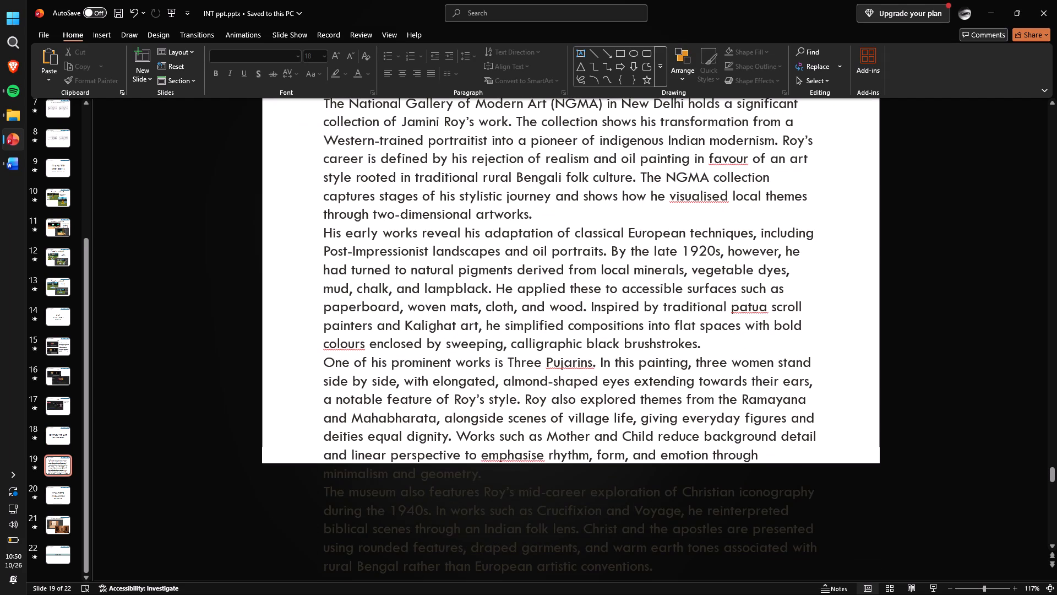
{"action": "left_click_drag", "start_coordinate": [662, 568], "coordinate": [334, 440]}
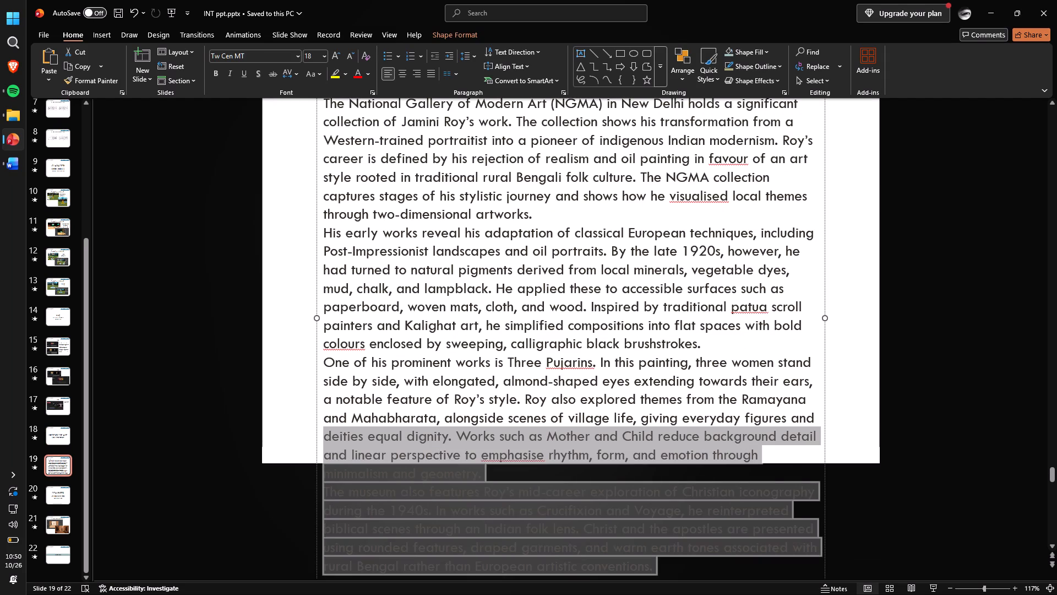
{"action": "left_click_drag", "start_coordinate": [334, 440], "coordinate": [324, 423]}
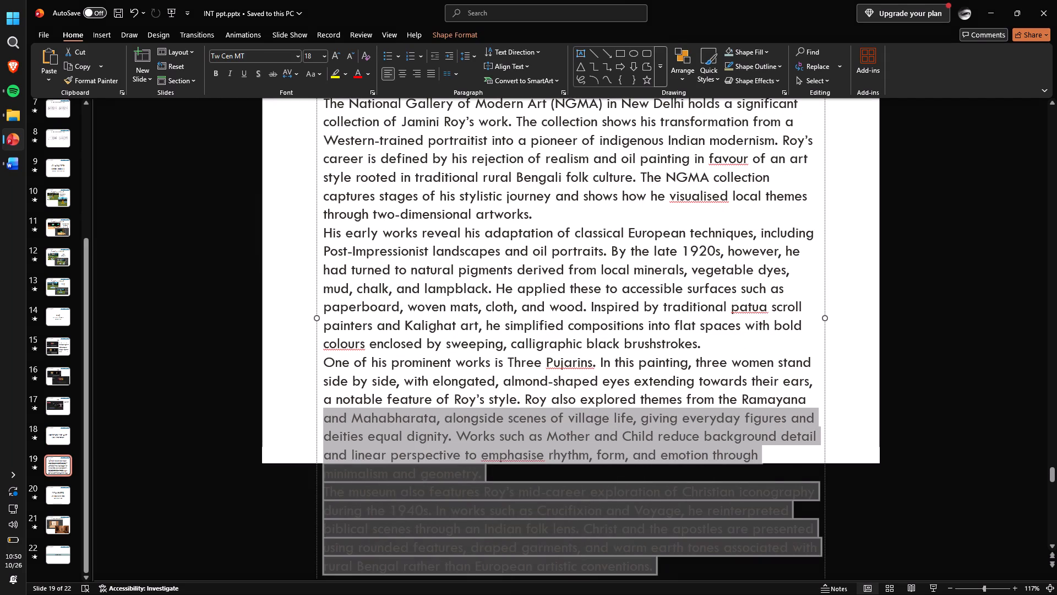
{"action": "left_click_drag", "start_coordinate": [324, 423], "coordinate": [324, 424]}
{"action": "key", "text": "ctrl+c"}
{"action": "key", "text": "BackSpace"}
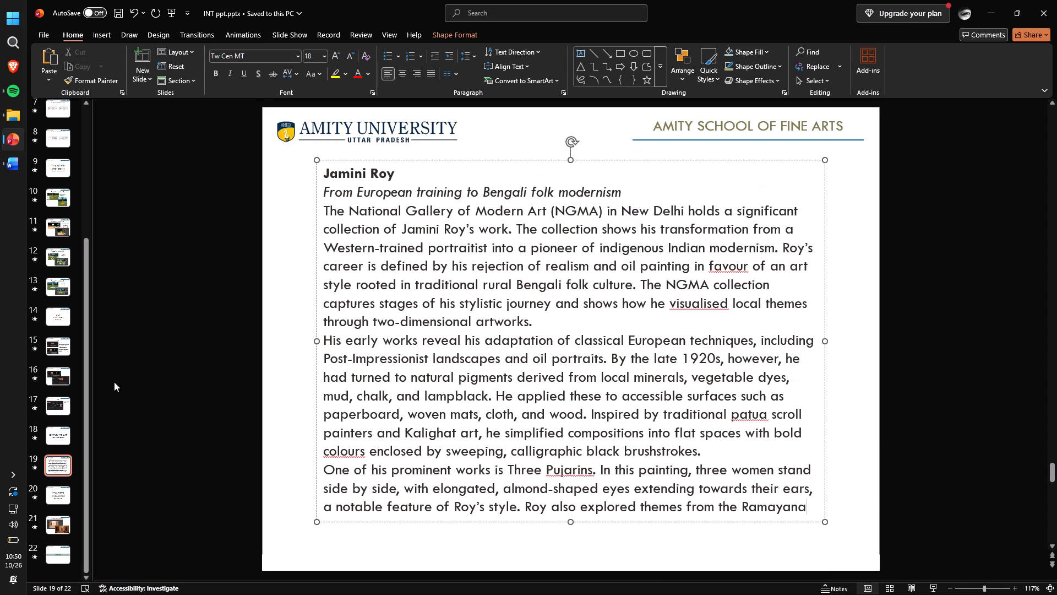
Move the Jamini Roy text box on slide 19 slightly further down below the header, keeping it horizontally centred.
{"action": "left_click_drag", "start_coordinate": [484, 162], "coordinate": [484, 167]}
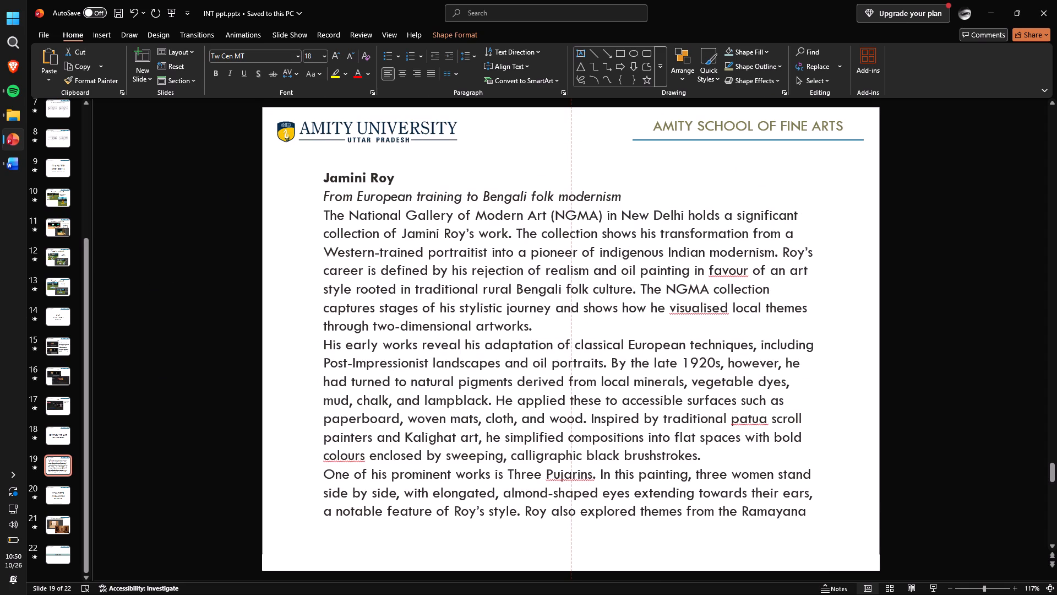
{"action": "left_click_drag", "start_coordinate": [484, 167], "coordinate": [483, 172]}
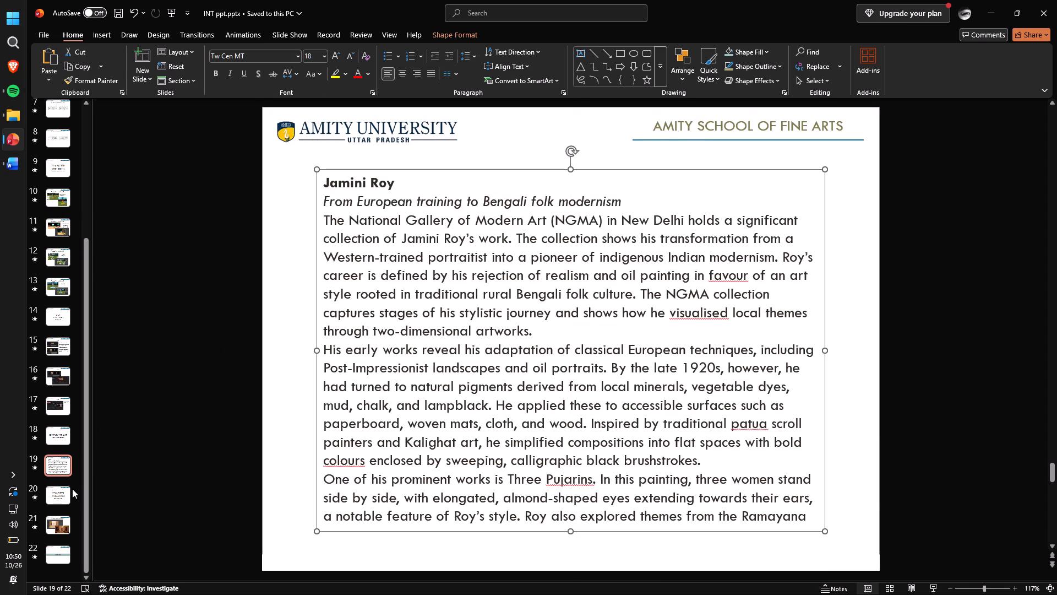
Duplicate slide 19 with the Jamini Roy text.
{"action": "left_click", "coordinate": [68, 490]}
{"action": "left_click", "coordinate": [62, 464]}
{"action": "left_click", "coordinate": [62, 464]}
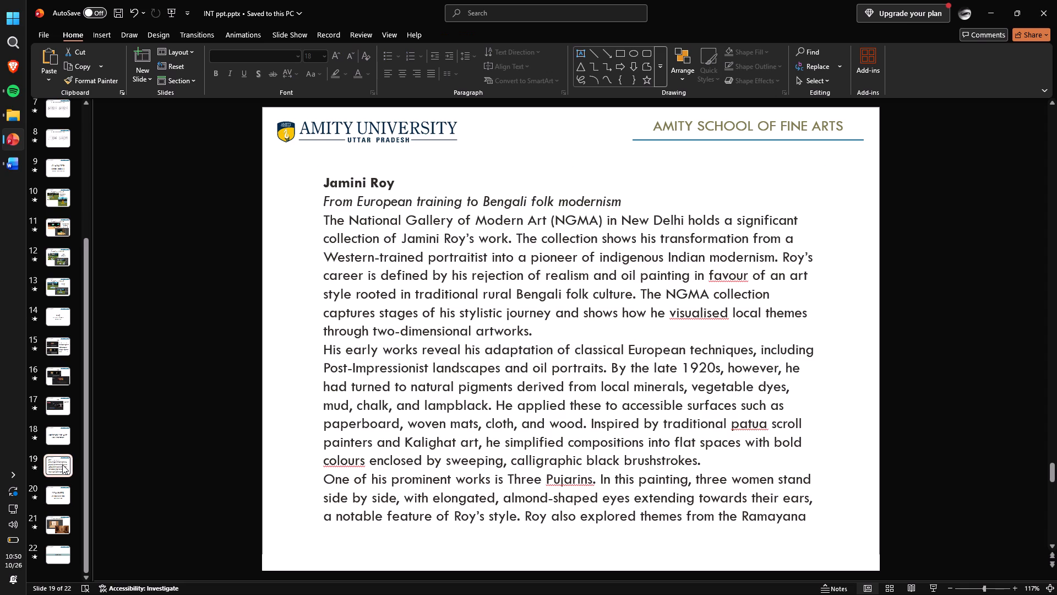
{"action": "right_click", "coordinate": [62, 464]}
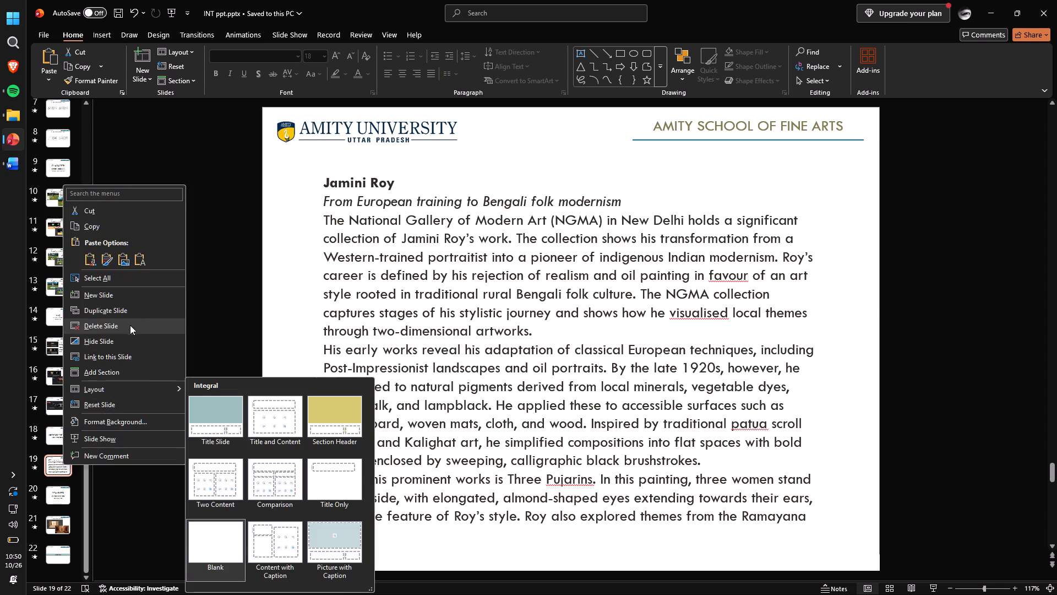
{"action": "left_click", "coordinate": [129, 309]}
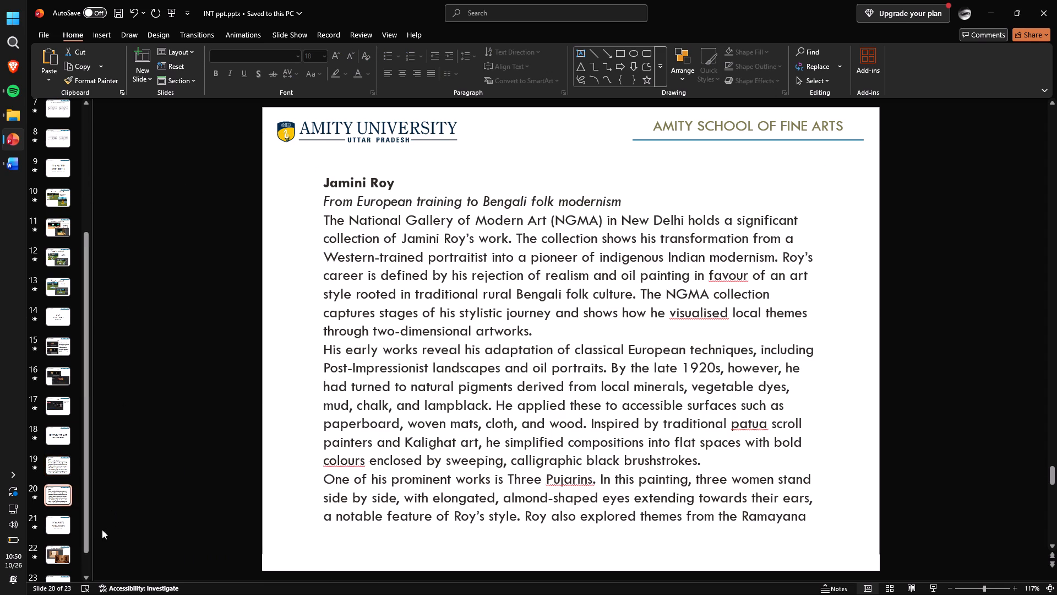
Replace all the text on the duplicated slide 20 with the copied remainder starting "and Mahabharata", and remove the trailing empty line.
{"action": "double_click", "coordinate": [462, 447]}
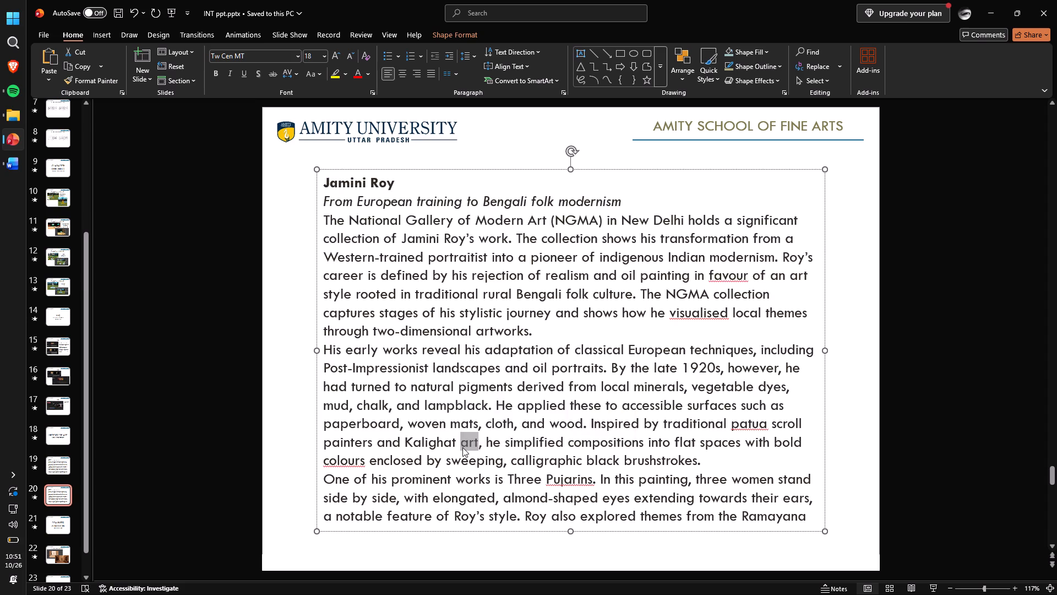
{"action": "key", "text": "ctrl+a"}
{"action": "key", "text": "BackSpace"}
{"action": "key", "text": "ctrl+v"}
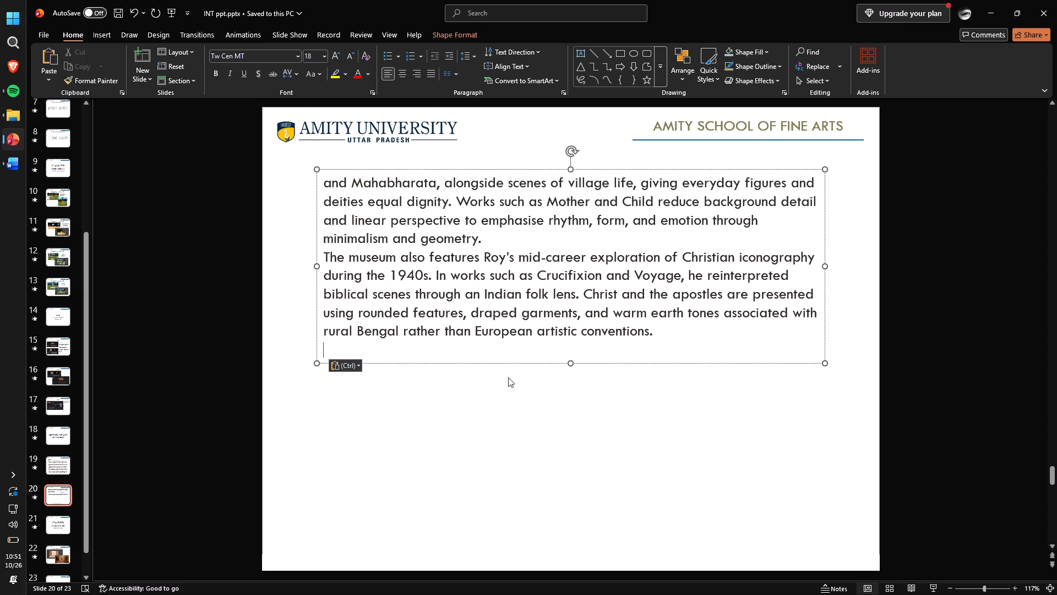
{"action": "key", "text": "BackSpace"}
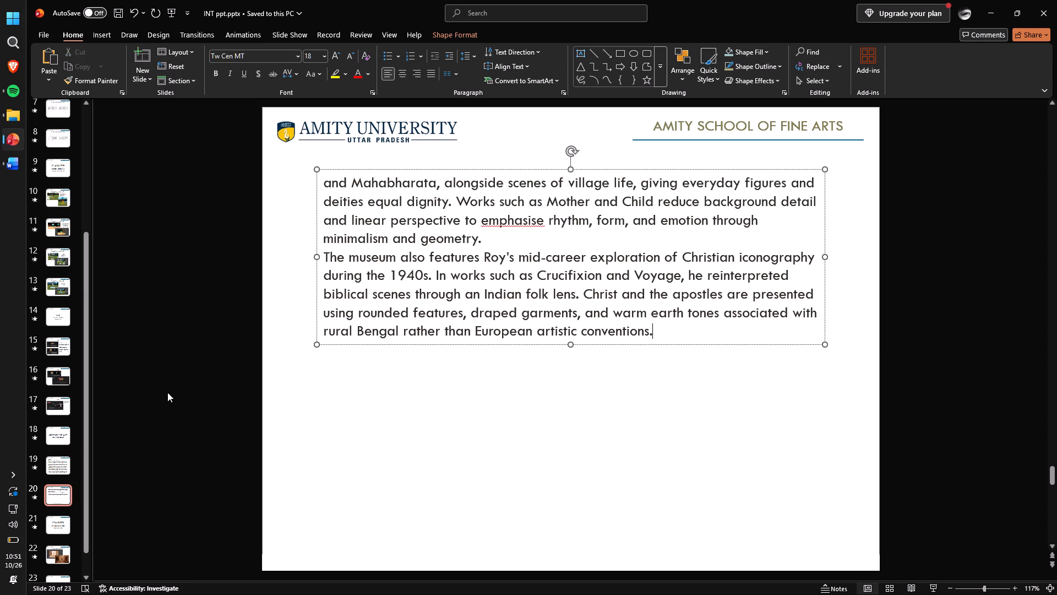
Move the text box on slide 20 slightly down from the header, keeping it horizontally centred.
{"action": "left_click", "coordinate": [167, 392]}
{"action": "left_click_drag", "start_coordinate": [524, 194], "coordinate": [543, 166]}
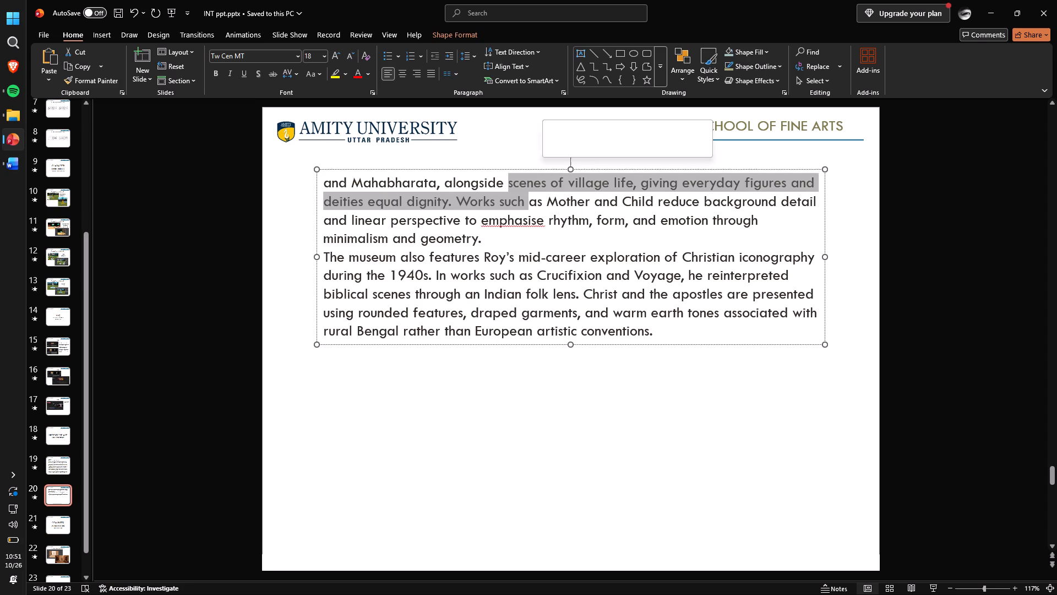
{"action": "left_click", "coordinate": [544, 174]}
{"action": "left_click_drag", "start_coordinate": [545, 169], "coordinate": [547, 181]}
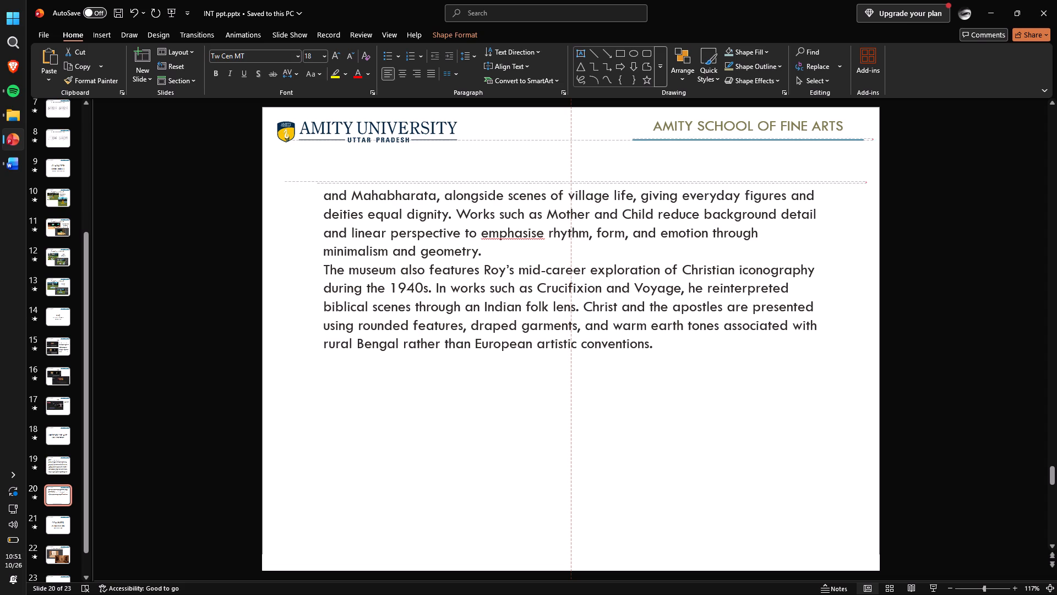
{"action": "left_click_drag", "start_coordinate": [547, 181], "coordinate": [546, 180]}
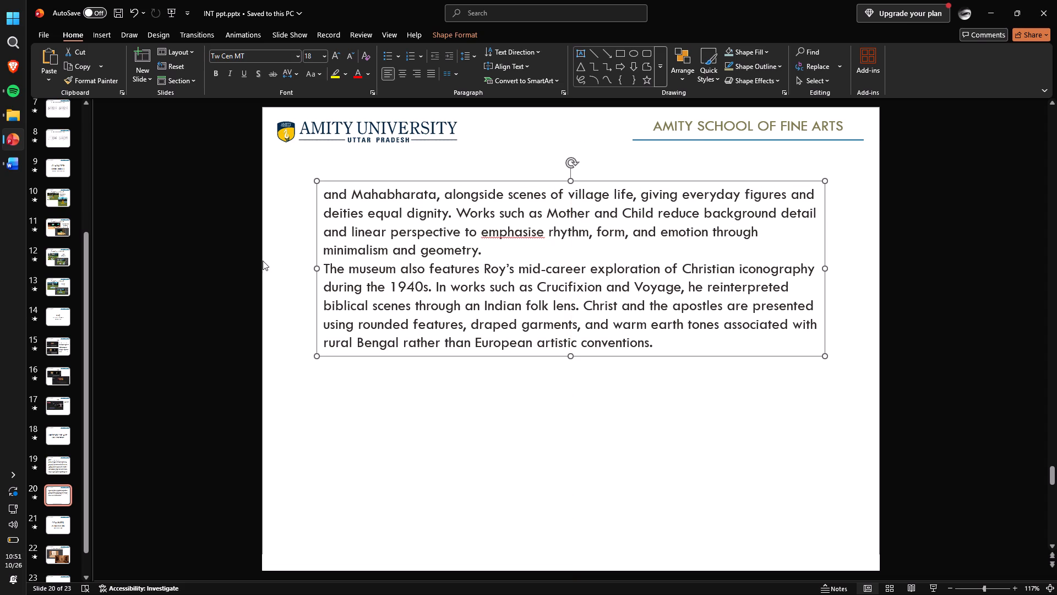
{"action": "left_click", "coordinate": [251, 263]}
Set the "Jamini Roy" heading on slide 19 to font size 28.
{"action": "left_click", "coordinate": [63, 457]}
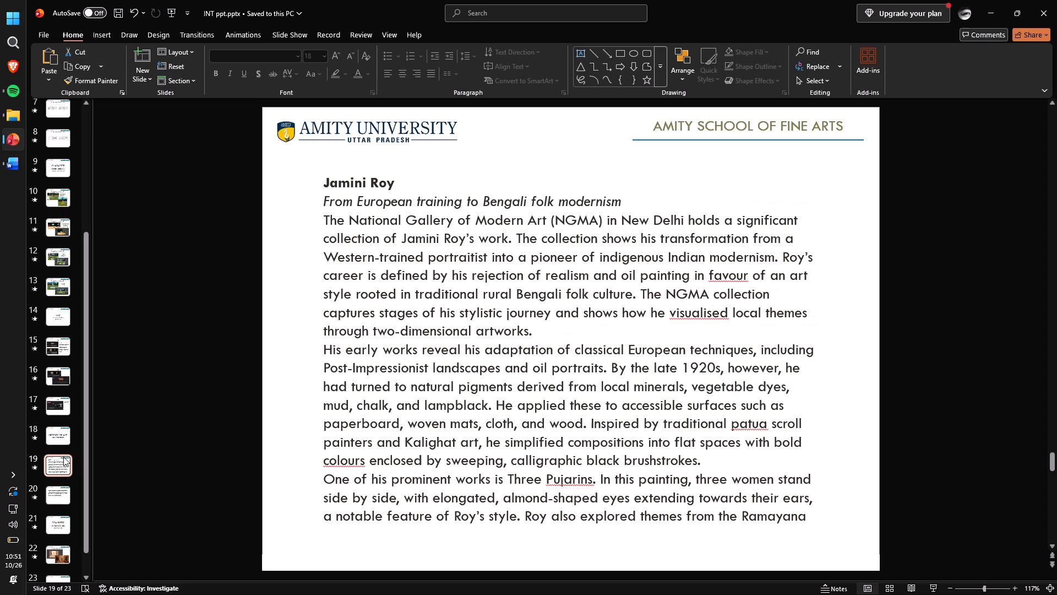
{"action": "left_click_drag", "start_coordinate": [397, 177], "coordinate": [330, 189]}
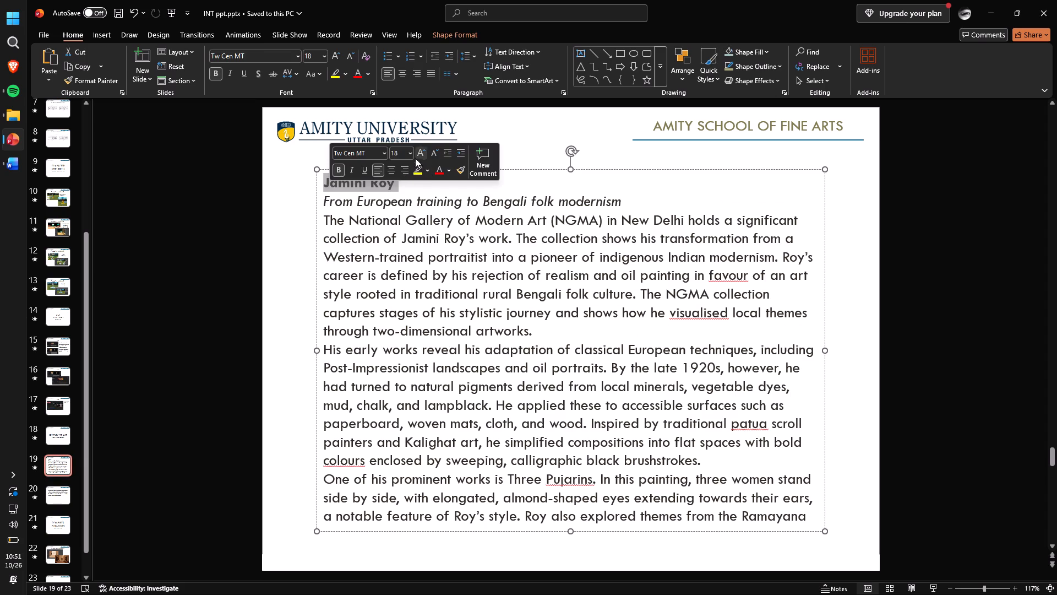
{"action": "left_click", "coordinate": [412, 155]}
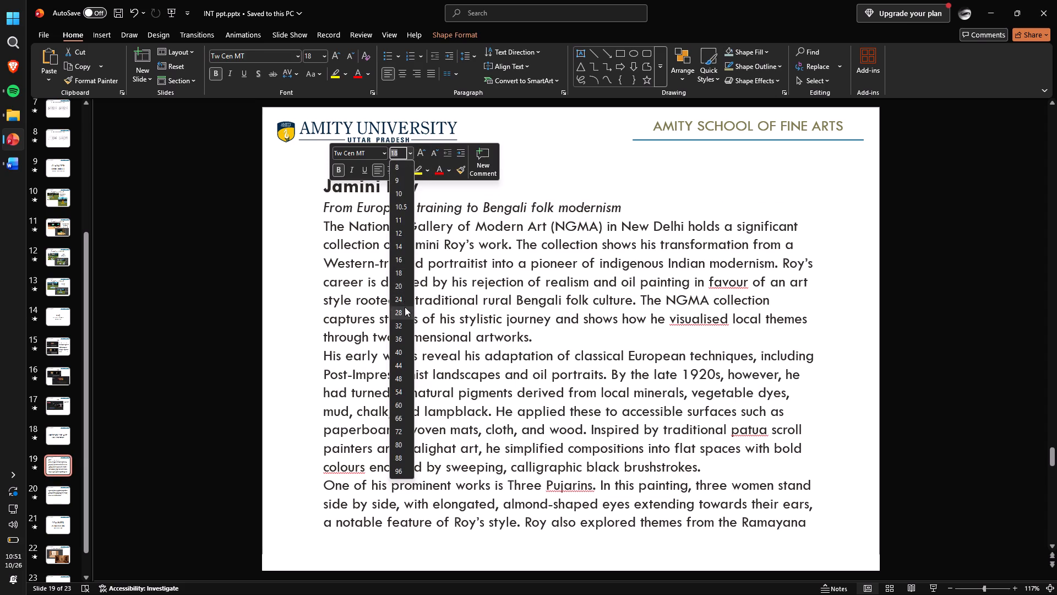
{"action": "left_click", "coordinate": [405, 307]}
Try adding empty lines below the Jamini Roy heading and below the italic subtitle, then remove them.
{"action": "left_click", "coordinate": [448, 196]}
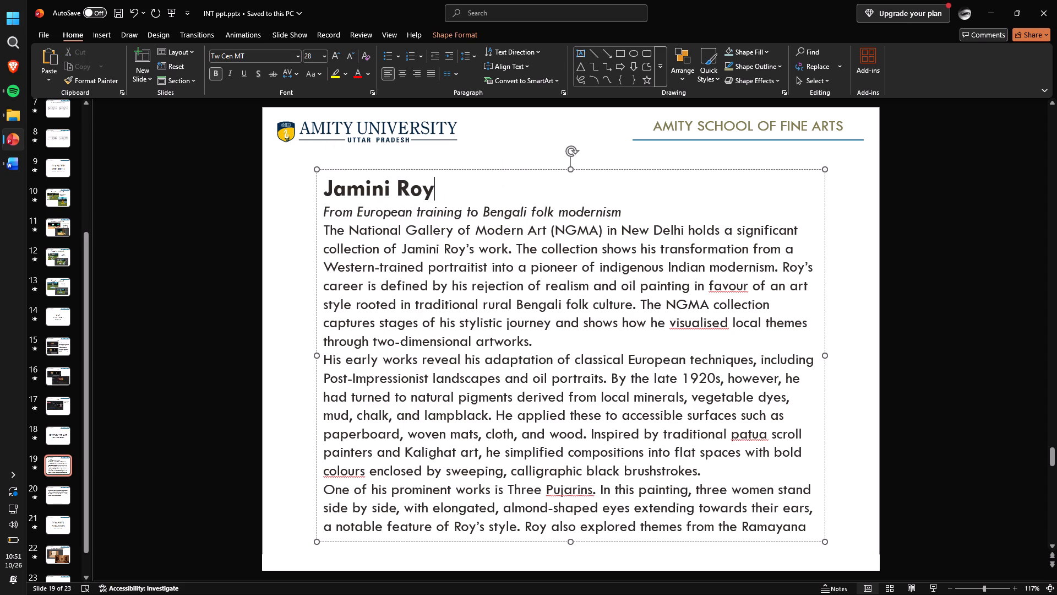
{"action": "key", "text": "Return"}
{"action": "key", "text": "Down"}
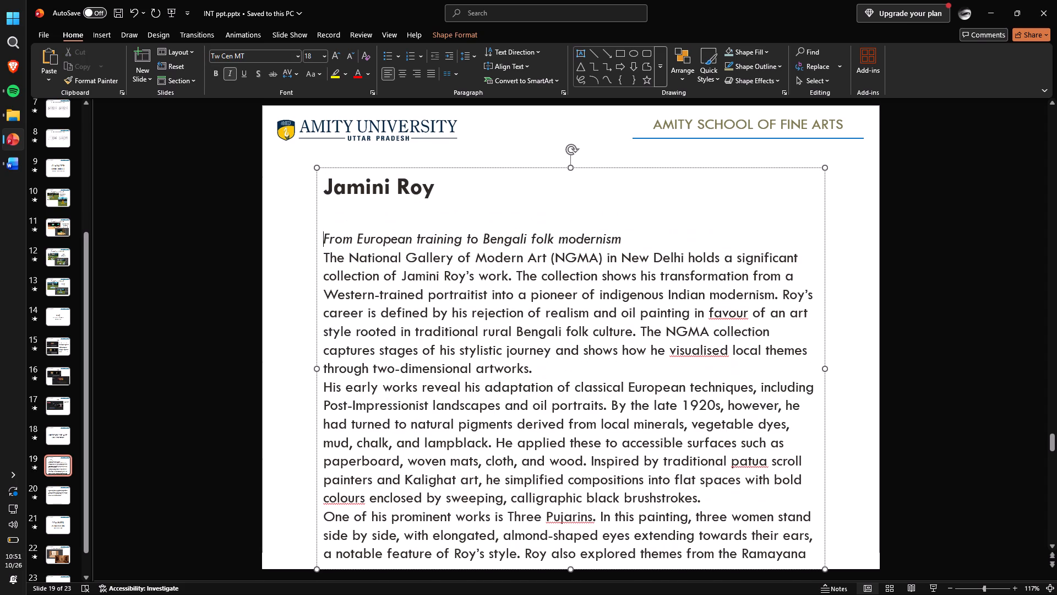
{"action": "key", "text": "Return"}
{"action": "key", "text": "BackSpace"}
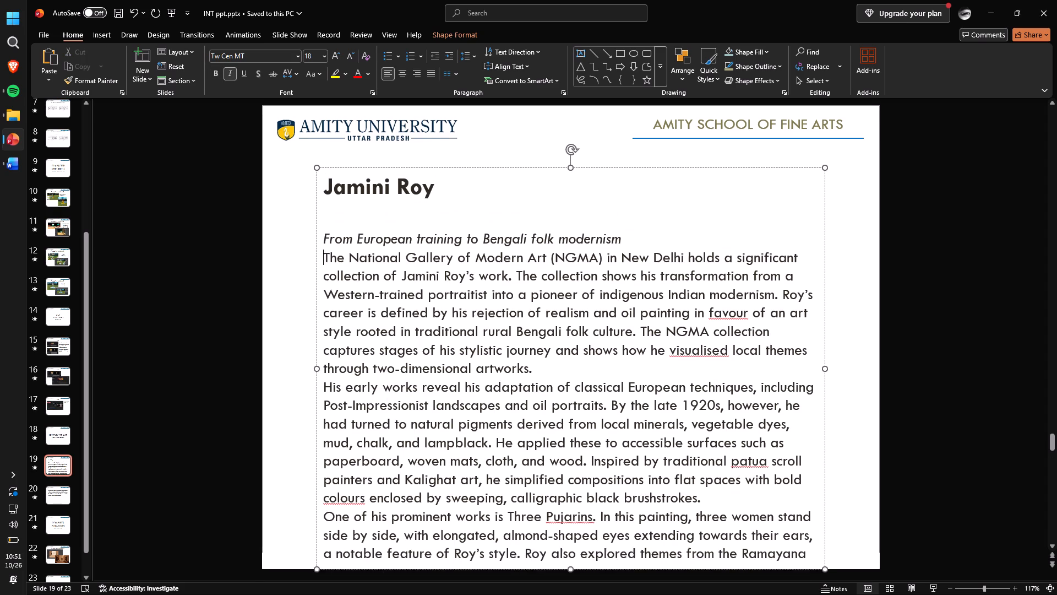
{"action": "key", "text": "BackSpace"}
Set the line spacing of the Jamini Roy heading and its italic subtitle on slide 19 to 1.5.
{"action": "key", "text": "Down"}
{"action": "key", "text": "Up"}
{"action": "key", "text": "Up"}
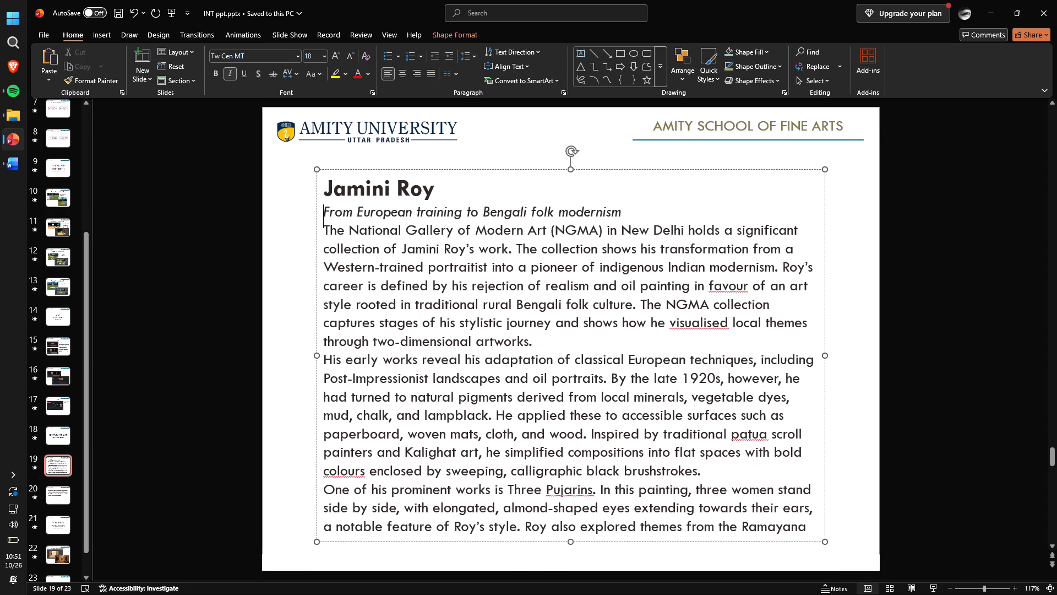
{"action": "key", "text": "shift+Down"}
{"action": "key", "text": "shift+Down"}
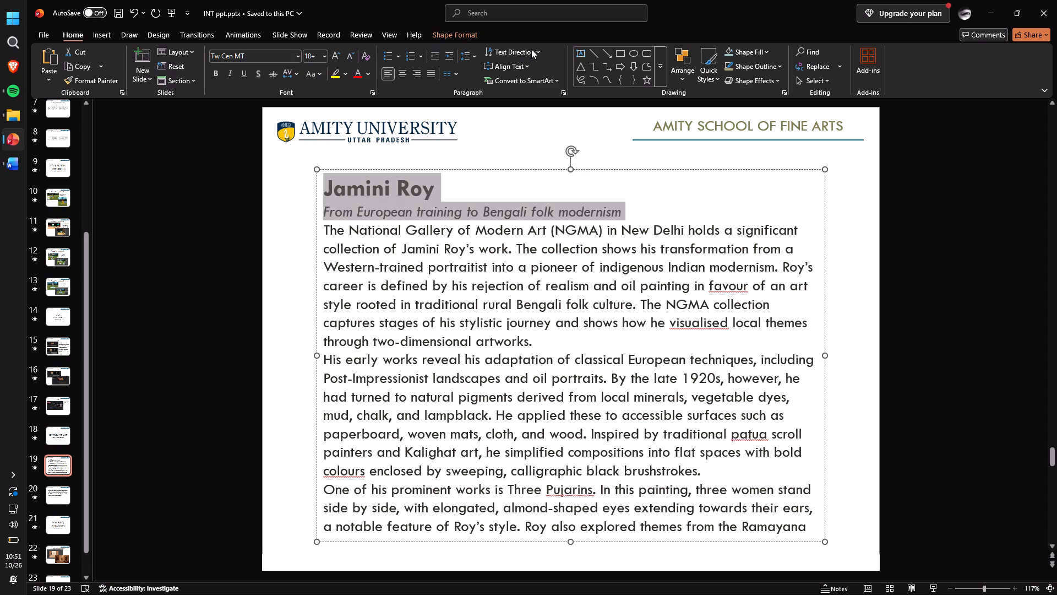
{"action": "left_click", "coordinate": [449, 36]}
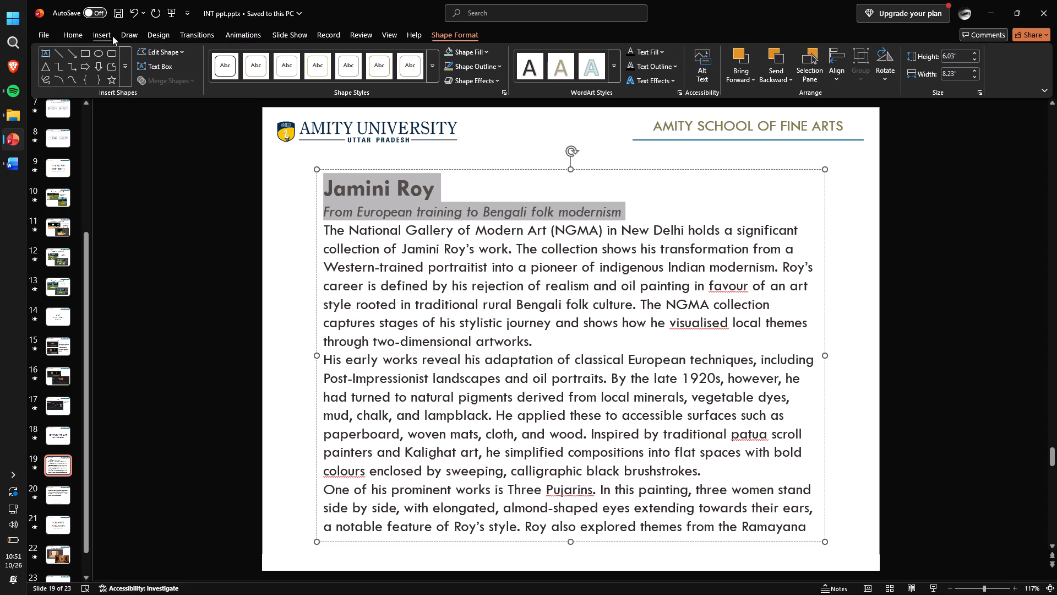
{"action": "left_click", "coordinate": [199, 35]}
{"action": "left_click_drag", "start_coordinate": [111, 33], "coordinate": [125, 35]}
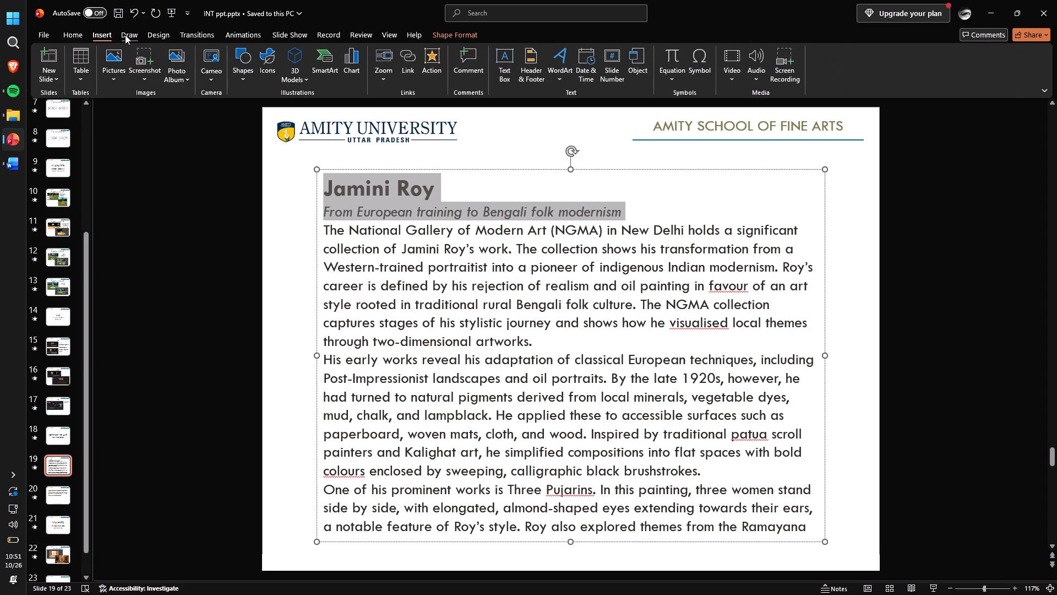
{"action": "left_click", "coordinate": [125, 35]}
{"action": "left_click", "coordinate": [64, 34]}
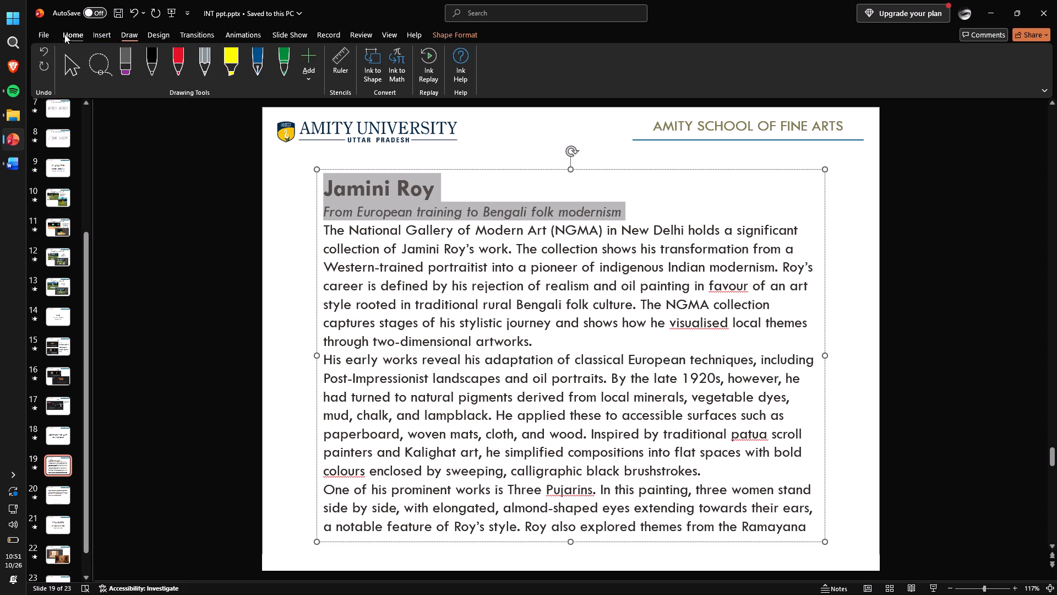
{"action": "left_click", "coordinate": [526, 69]}
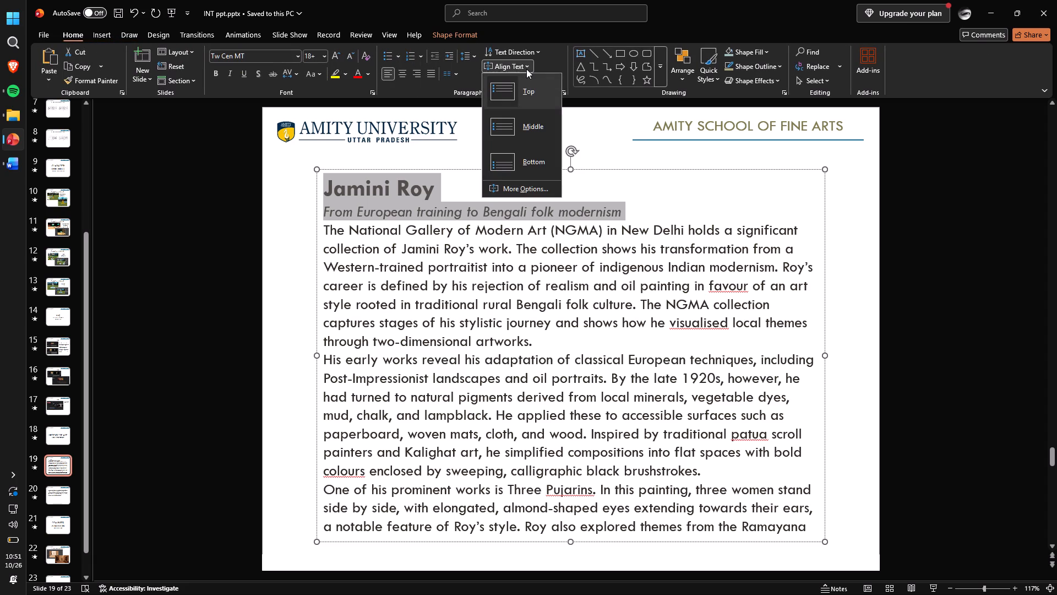
{"action": "left_click", "coordinate": [526, 69]}
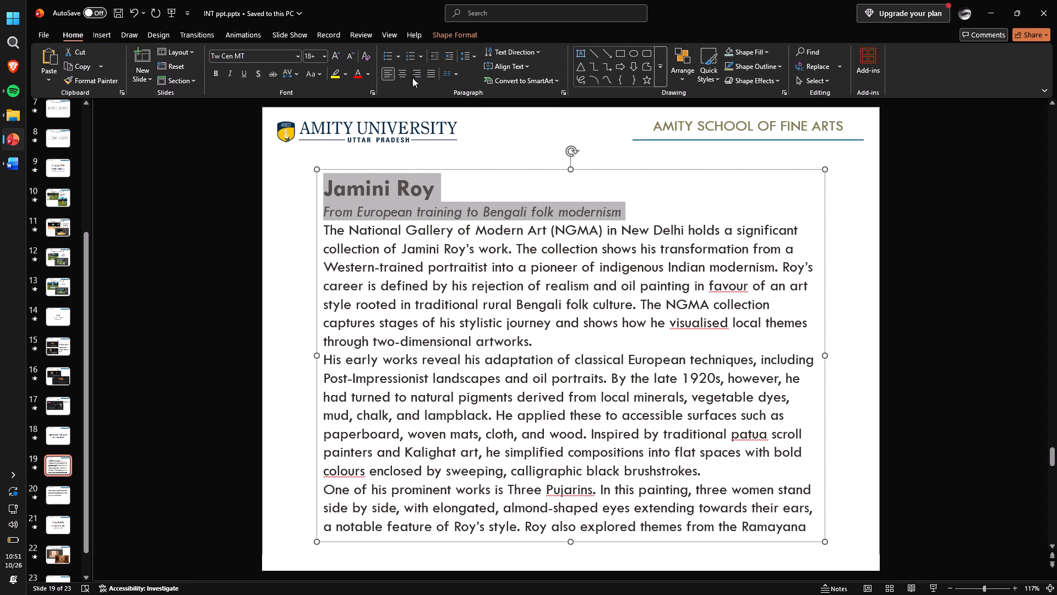
{"action": "left_click", "coordinate": [468, 59]}
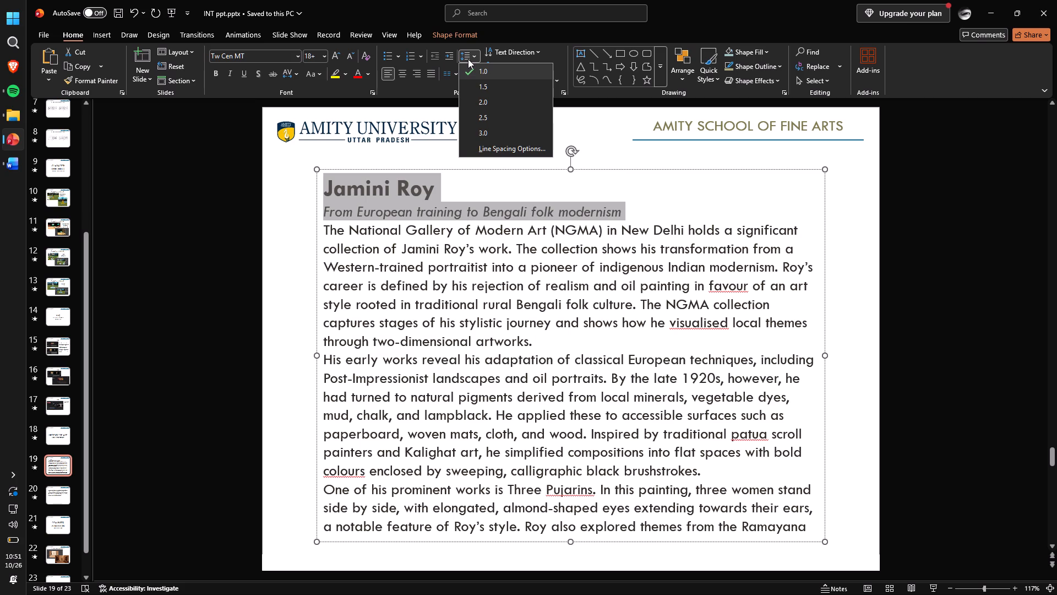
{"action": "left_click", "coordinate": [480, 87]}
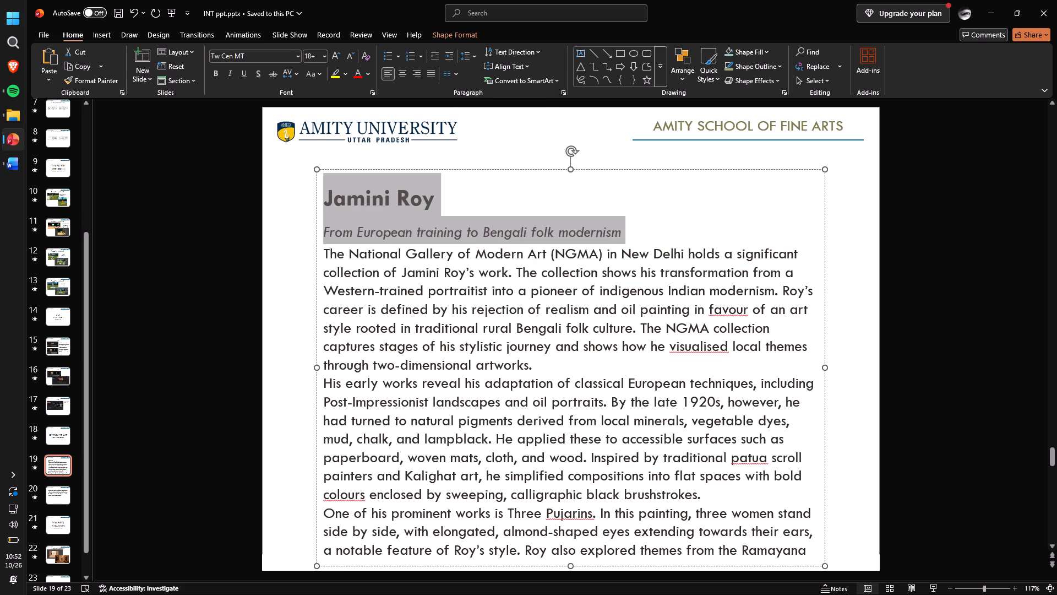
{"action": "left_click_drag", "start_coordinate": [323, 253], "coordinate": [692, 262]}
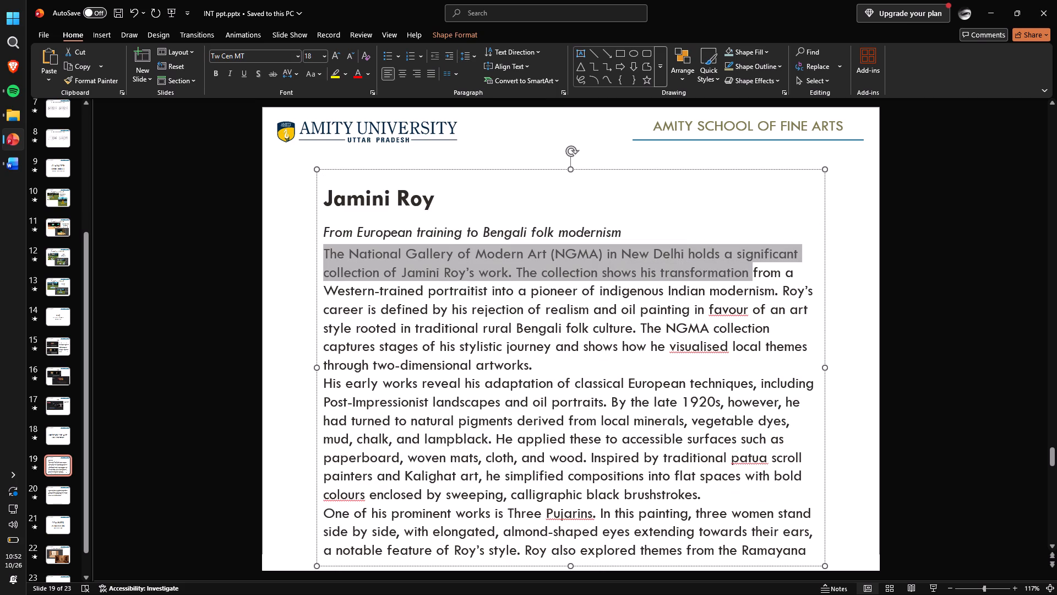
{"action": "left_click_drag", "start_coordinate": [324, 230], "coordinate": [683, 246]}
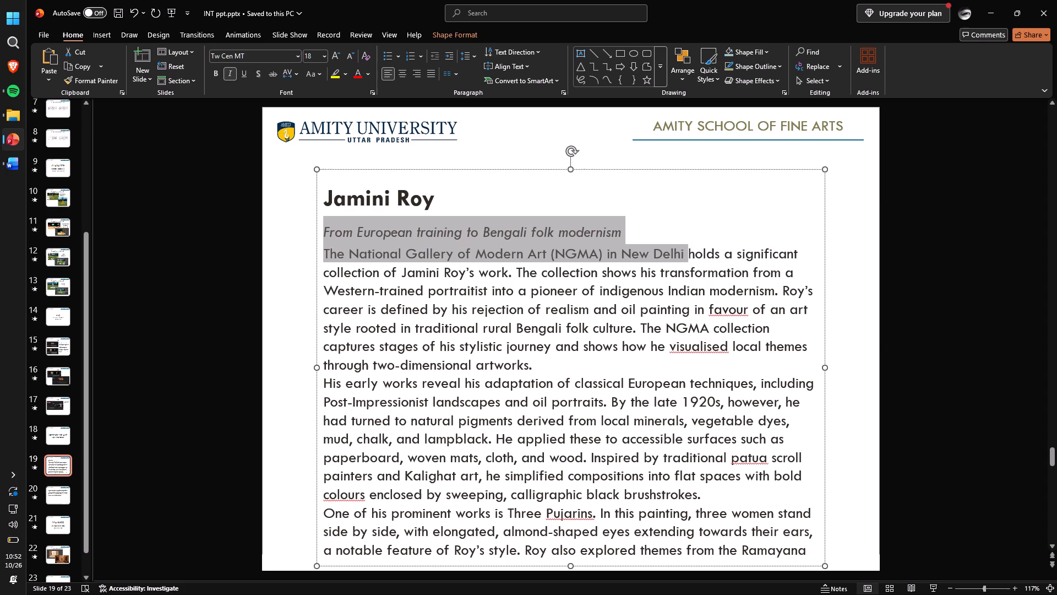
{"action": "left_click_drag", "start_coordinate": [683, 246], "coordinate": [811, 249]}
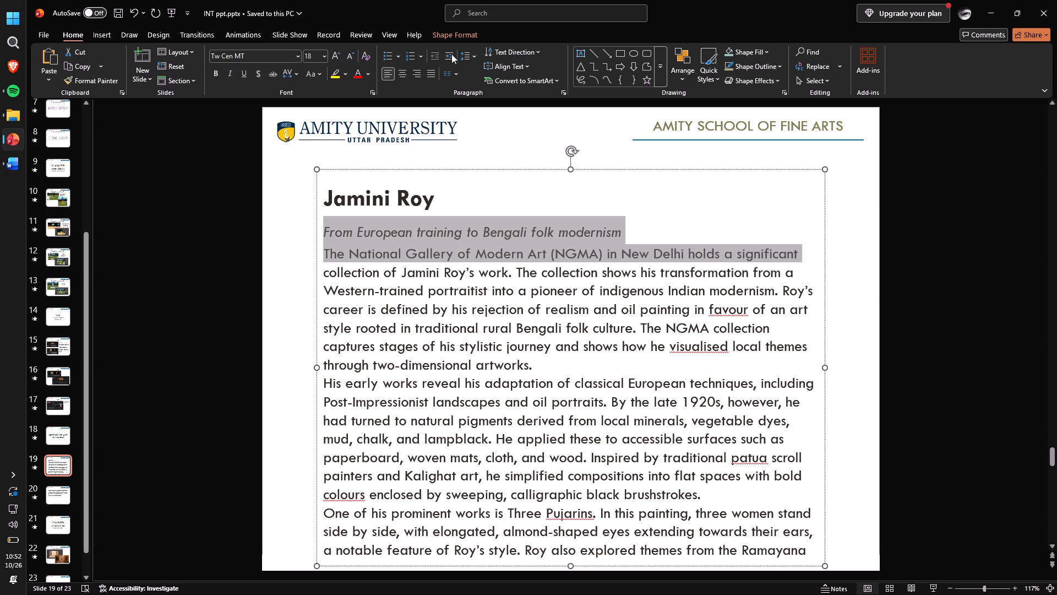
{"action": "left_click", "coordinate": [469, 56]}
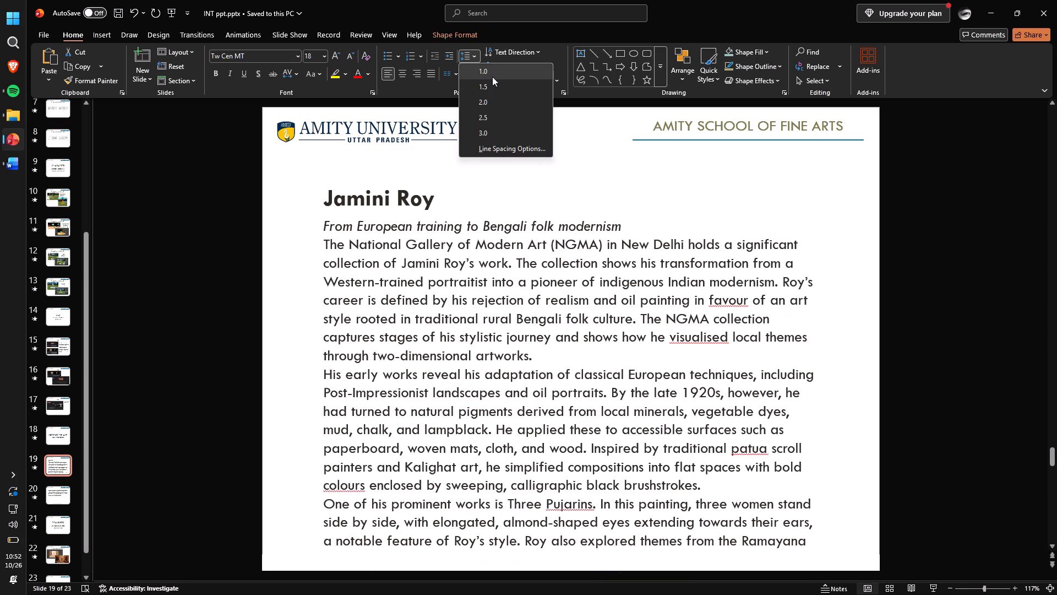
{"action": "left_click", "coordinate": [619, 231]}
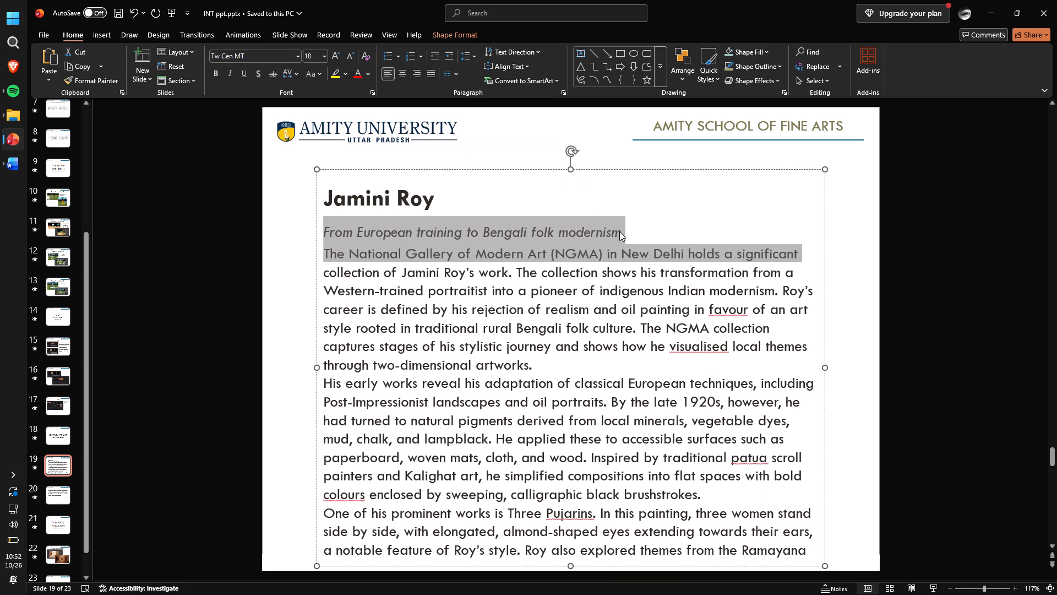
Add an empty line between the italic subtitle and the first body paragraph on slide 19.
{"action": "left_click", "coordinate": [640, 237]}
{"action": "key", "text": "Return"}
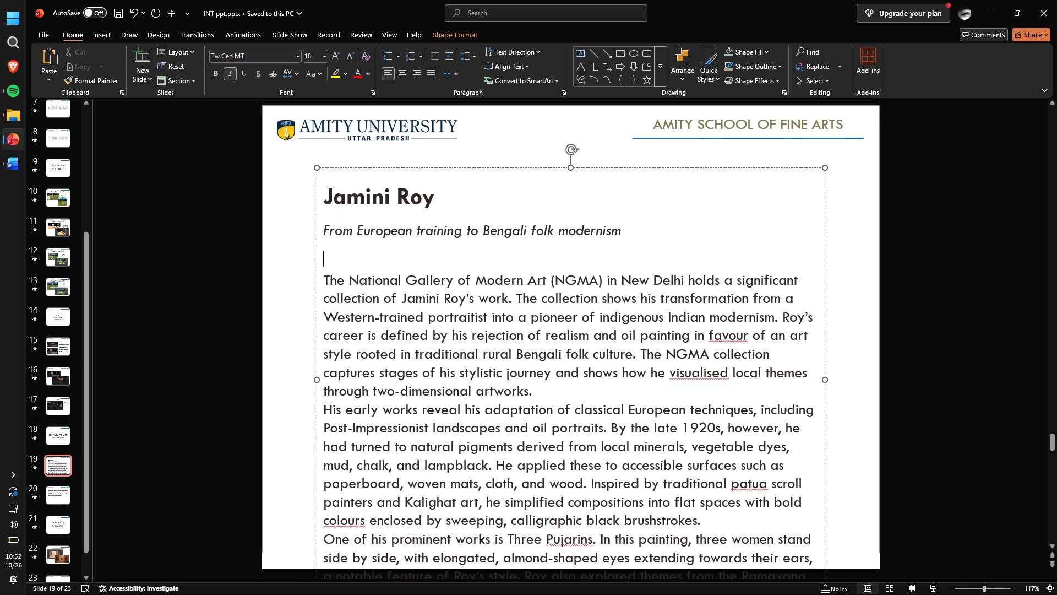
Widen the Jamini Roy text box on slide 19 on both sides and position it just below the header.
{"action": "scroll", "coordinate": [640, 237], "scroll_direction": "down", "scroll_amount": 1}
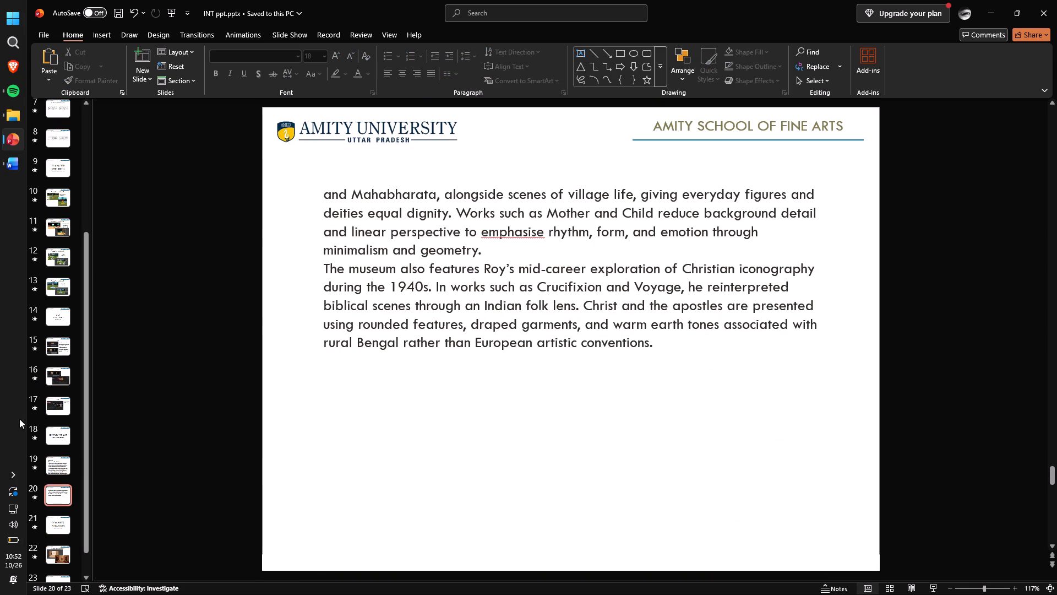
{"action": "left_click", "coordinate": [56, 462]}
{"action": "left_click", "coordinate": [626, 203]}
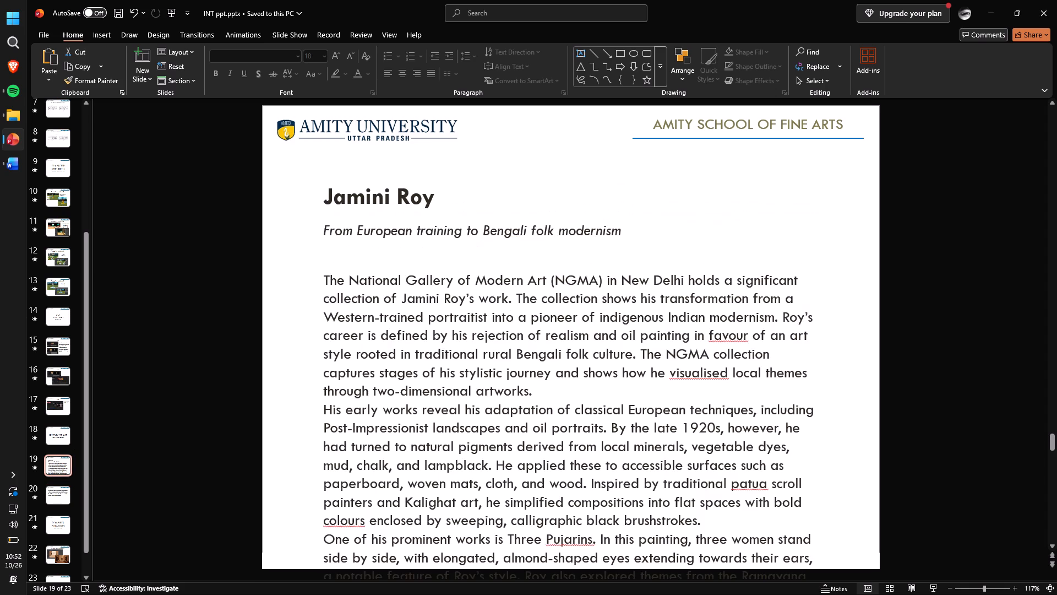
{"action": "left_click_drag", "start_coordinate": [824, 165], "coordinate": [810, 182]}
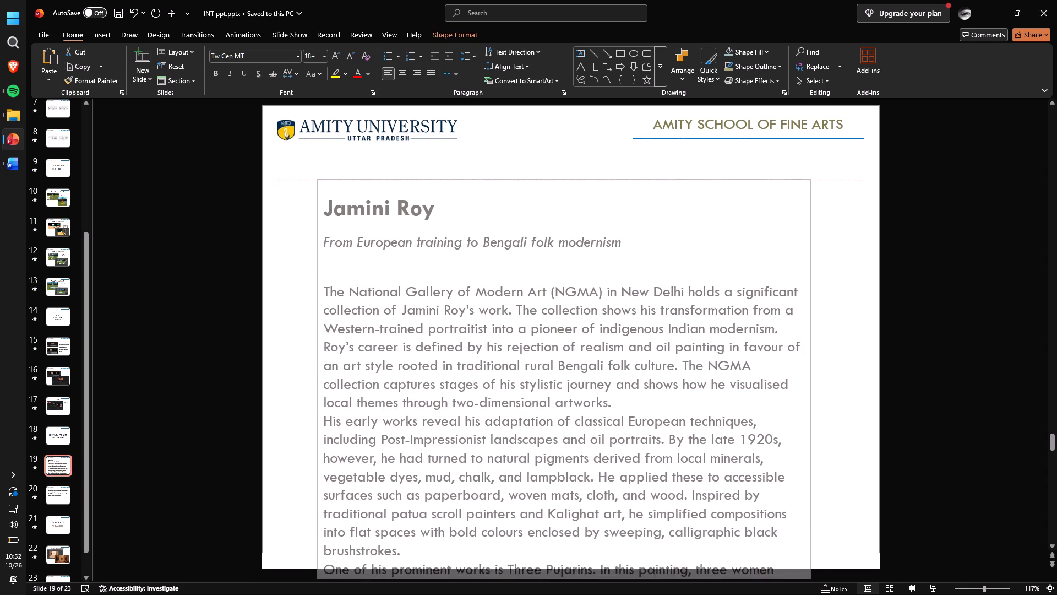
{"action": "left_click_drag", "start_coordinate": [810, 182], "coordinate": [805, 192]}
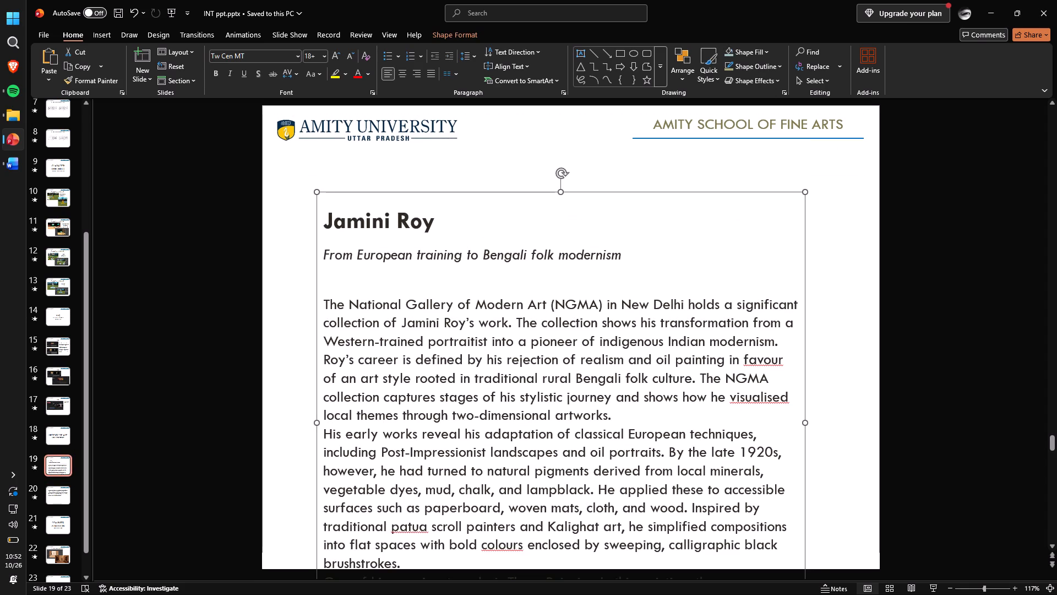
{"action": "left_click_drag", "start_coordinate": [723, 191], "coordinate": [724, 148]}
{"action": "left_click_drag", "start_coordinate": [807, 376], "coordinate": [841, 377]}
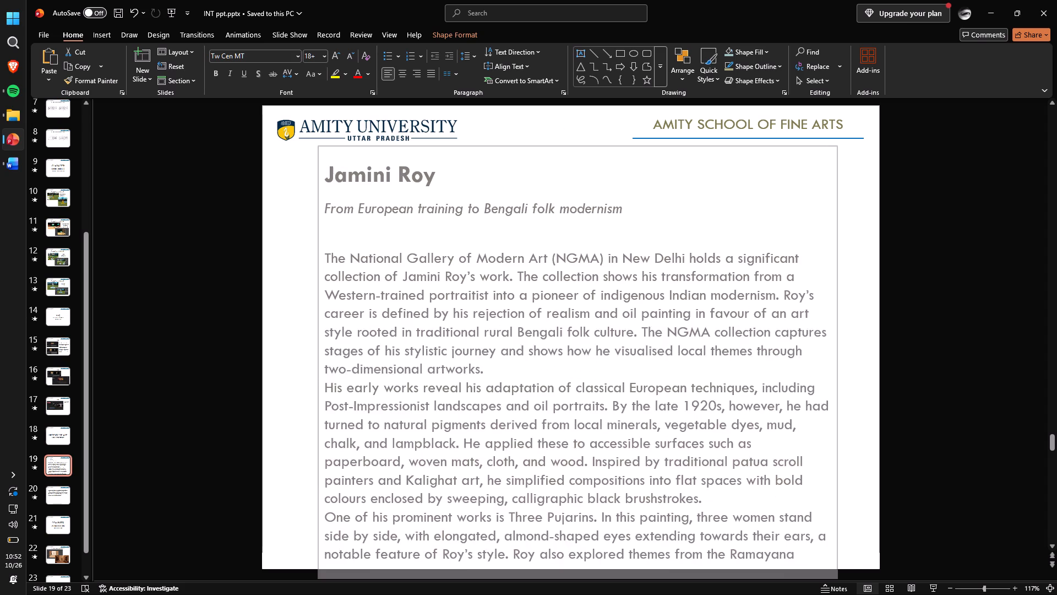
{"action": "left_click_drag", "start_coordinate": [841, 377], "coordinate": [862, 378]}
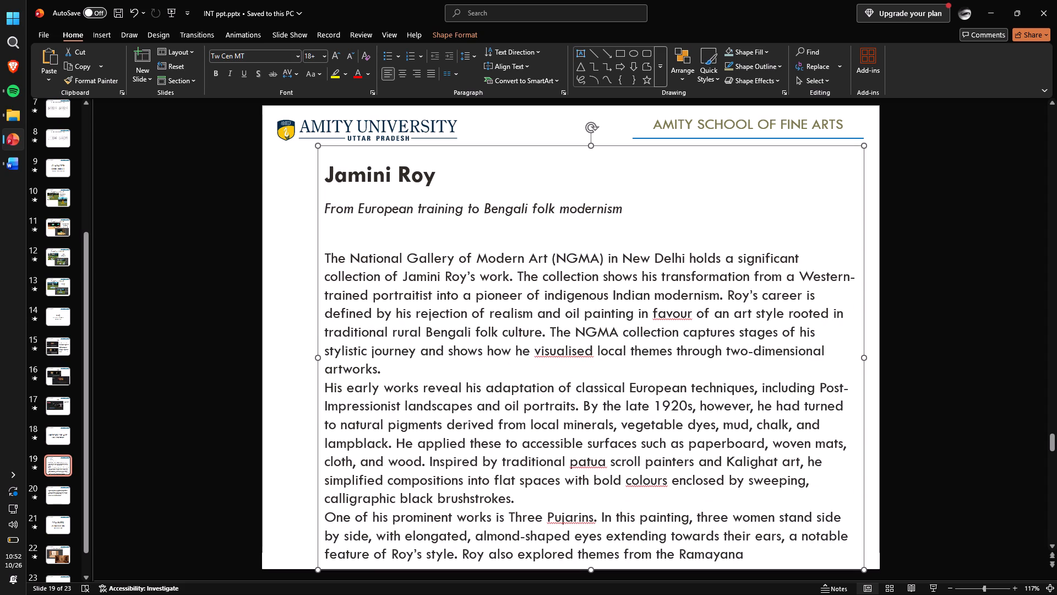
{"action": "left_click", "coordinate": [315, 358]}
{"action": "left_click_drag", "start_coordinate": [315, 358], "coordinate": [294, 359]}
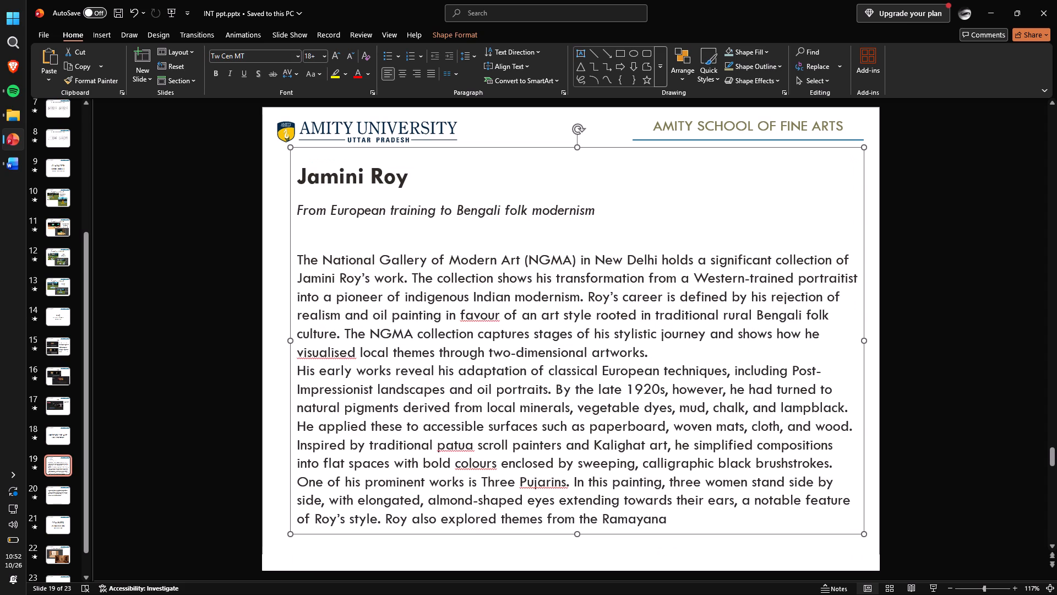
{"action": "left_click_drag", "start_coordinate": [620, 148], "coordinate": [620, 154]}
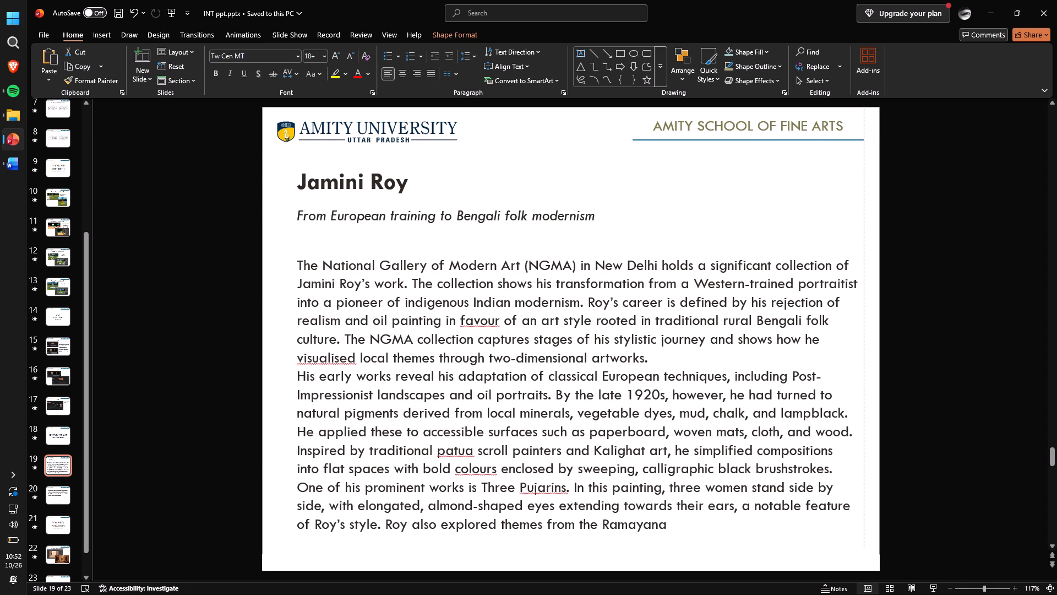
{"action": "left_click_drag", "start_coordinate": [620, 154], "coordinate": [621, 158]}
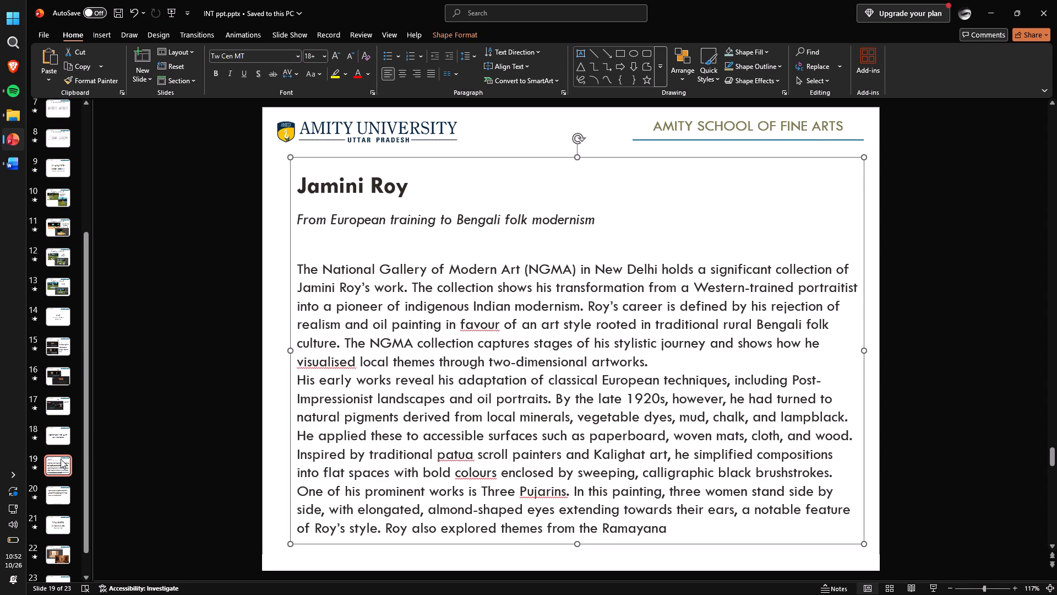
Duplicate slide 22, the Computer Animation slide with the 3D software screenshot and the gallery render.
{"action": "left_click", "coordinate": [60, 497]}
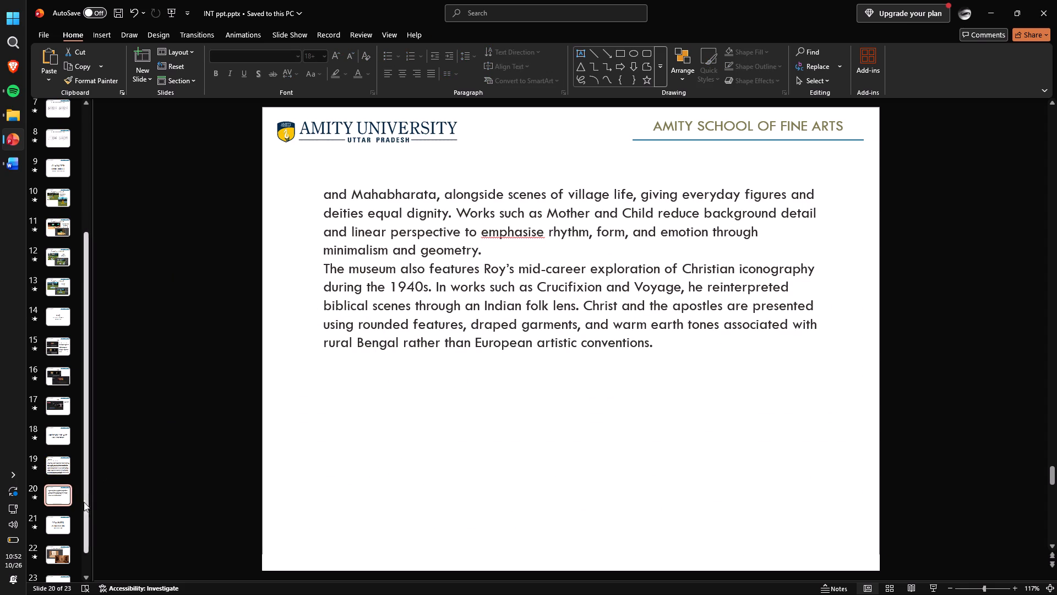
{"action": "left_click", "coordinate": [59, 517]}
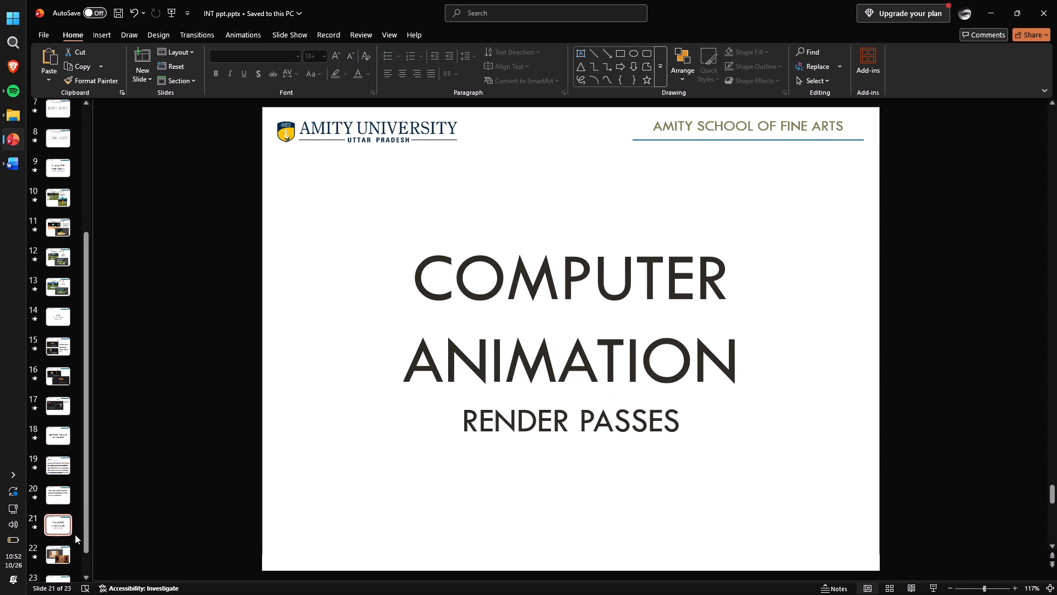
{"action": "scroll", "coordinate": [67, 512], "scroll_direction": "down", "scroll_amount": 2}
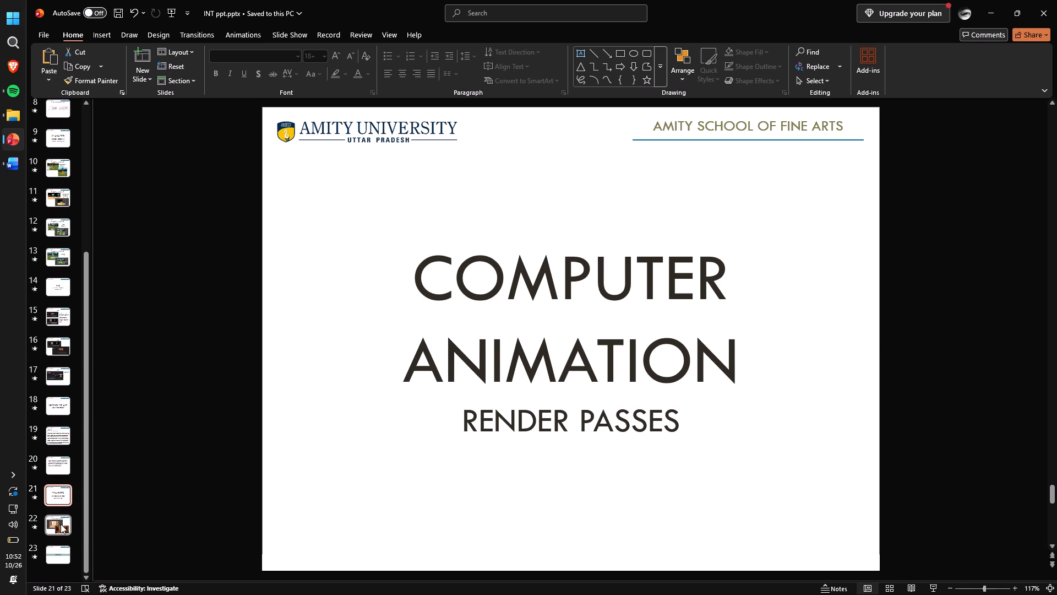
{"action": "left_click", "coordinate": [62, 527]}
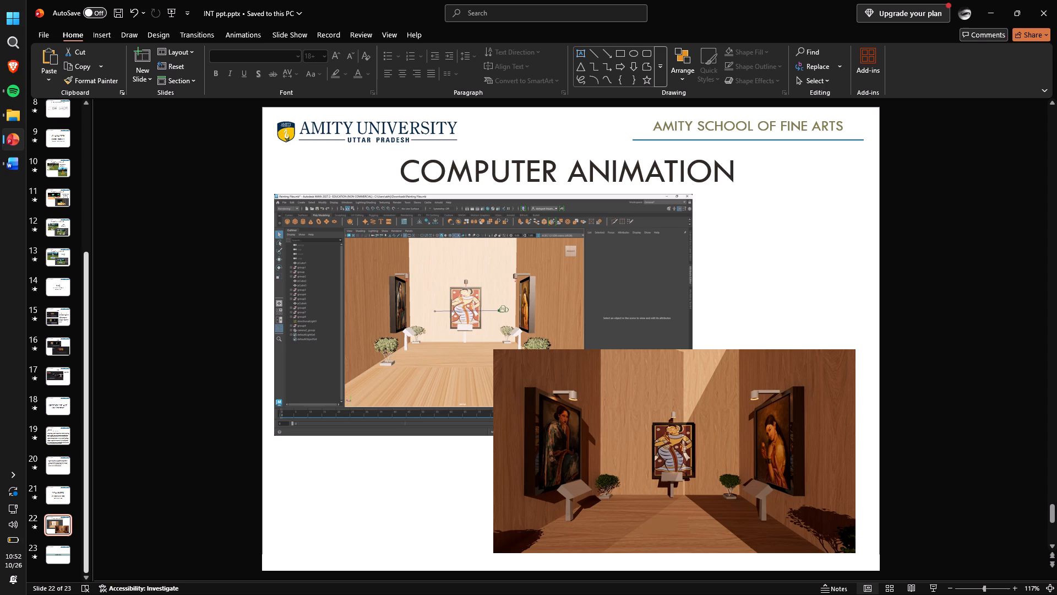
{"action": "right_click", "coordinate": [63, 528]}
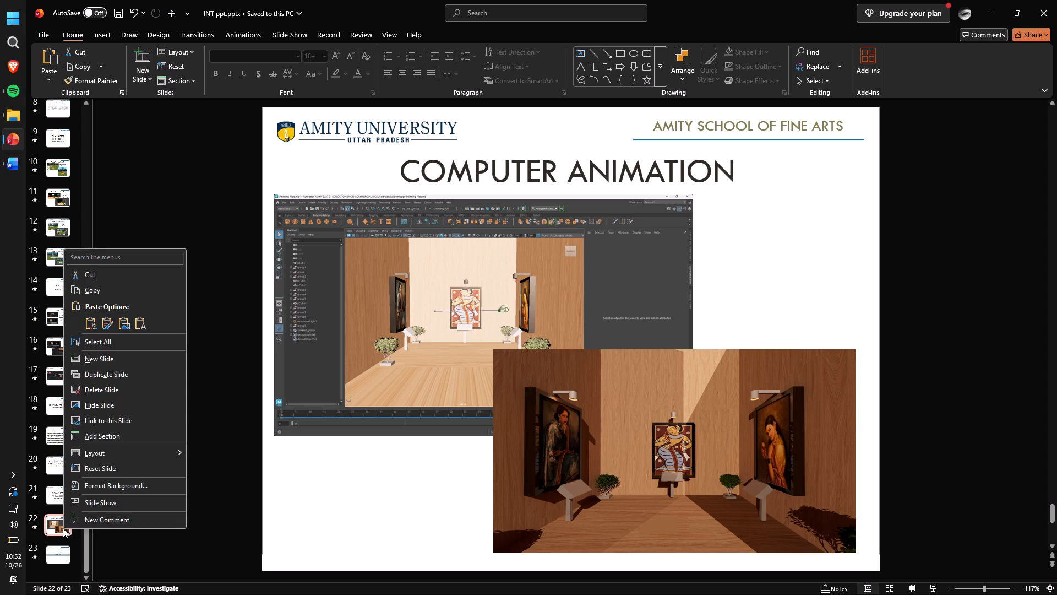
{"action": "left_click", "coordinate": [127, 377]}
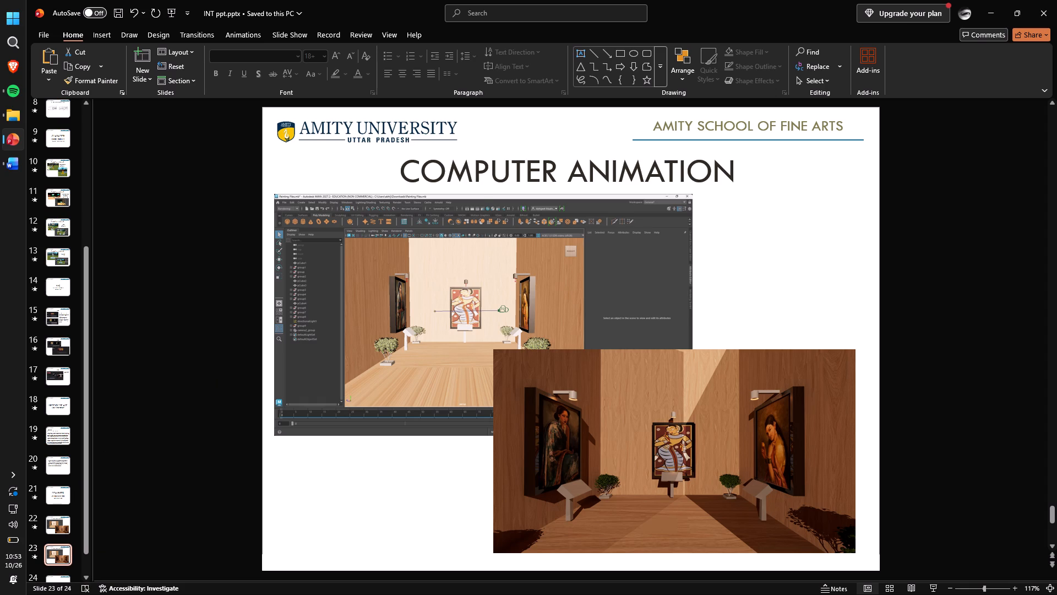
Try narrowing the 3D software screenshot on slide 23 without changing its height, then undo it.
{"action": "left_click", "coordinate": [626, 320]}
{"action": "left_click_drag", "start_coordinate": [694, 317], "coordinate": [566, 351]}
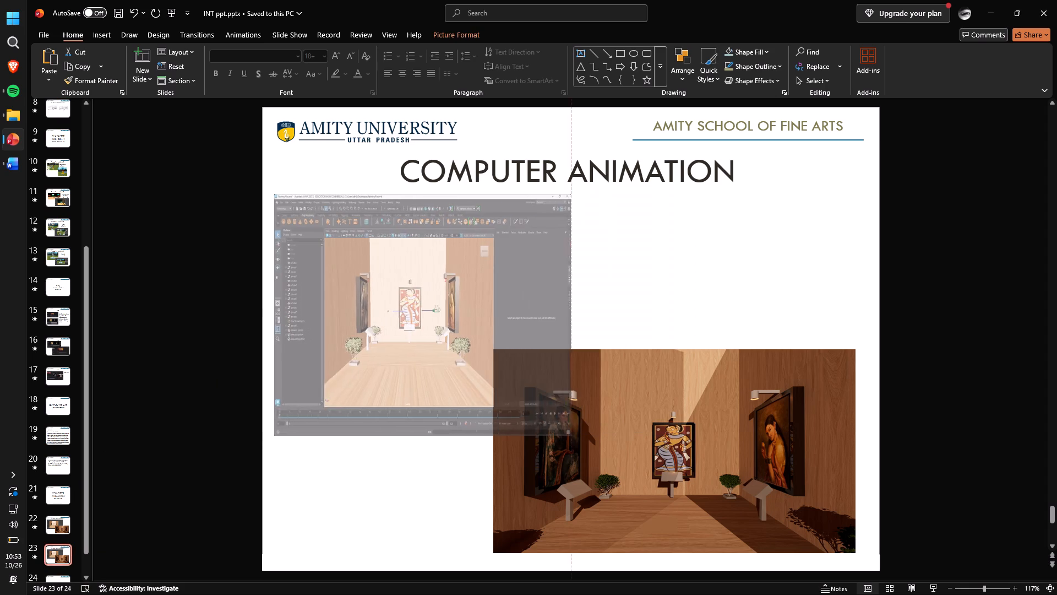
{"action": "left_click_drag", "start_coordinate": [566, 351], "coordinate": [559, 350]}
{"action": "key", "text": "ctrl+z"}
Shrink slide 23's software screenshot to about 4.06" wide and gallery render to about 4.19" wide, placing them side by side below the title.
{"action": "left_click_drag", "start_coordinate": [691, 436], "coordinate": [491, 340]}
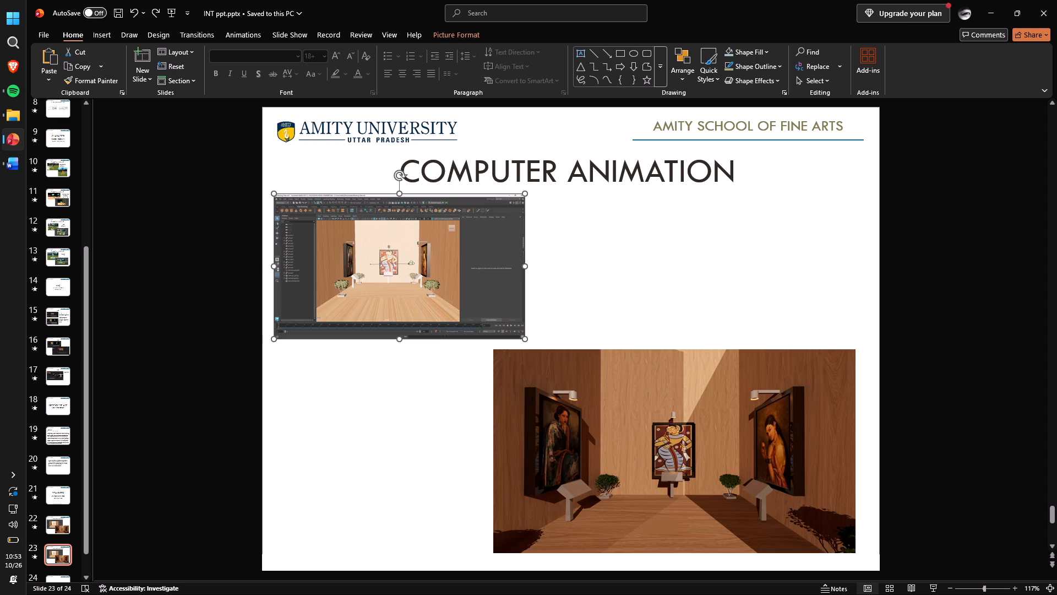
{"action": "left_click", "coordinate": [564, 382]}
{"action": "left_click_drag", "start_coordinate": [614, 367], "coordinate": [619, 361]}
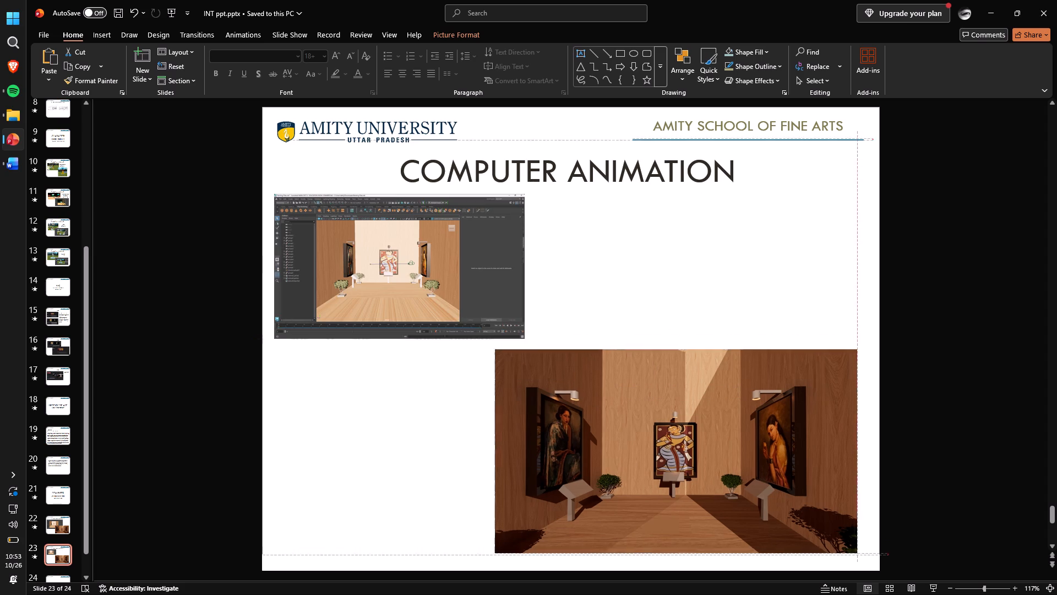
{"action": "left_click_drag", "start_coordinate": [619, 361], "coordinate": [654, 202]}
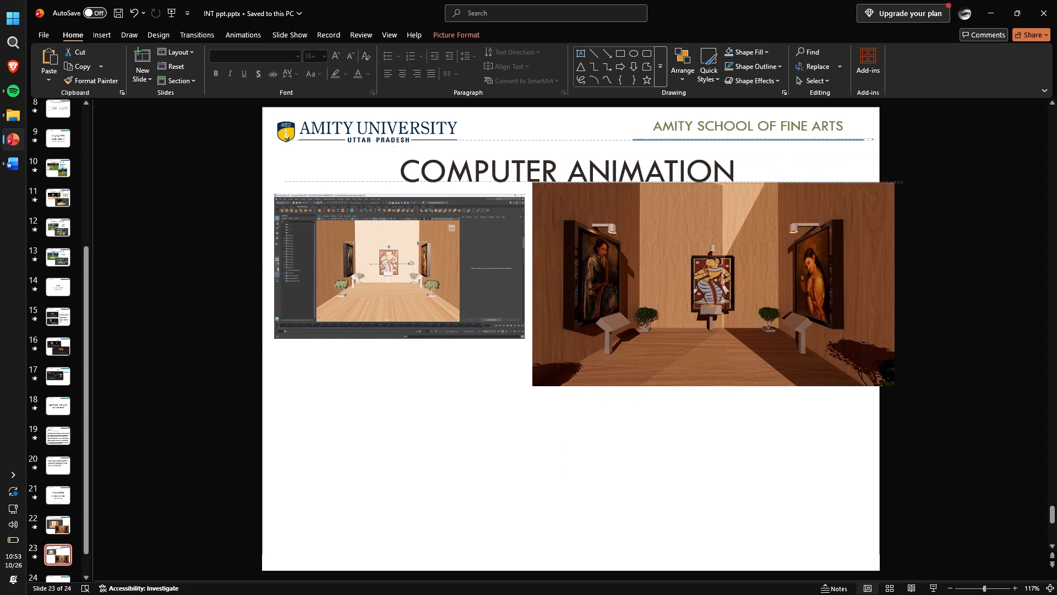
{"action": "left_click_drag", "start_coordinate": [654, 202], "coordinate": [655, 211]}
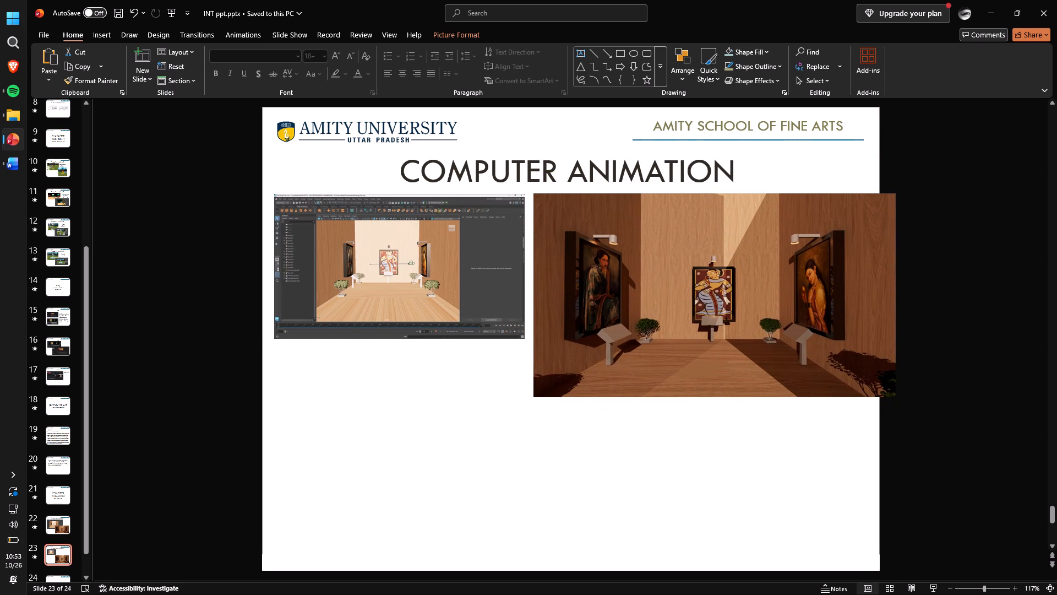
{"action": "left_click_drag", "start_coordinate": [894, 399], "coordinate": [787, 342]}
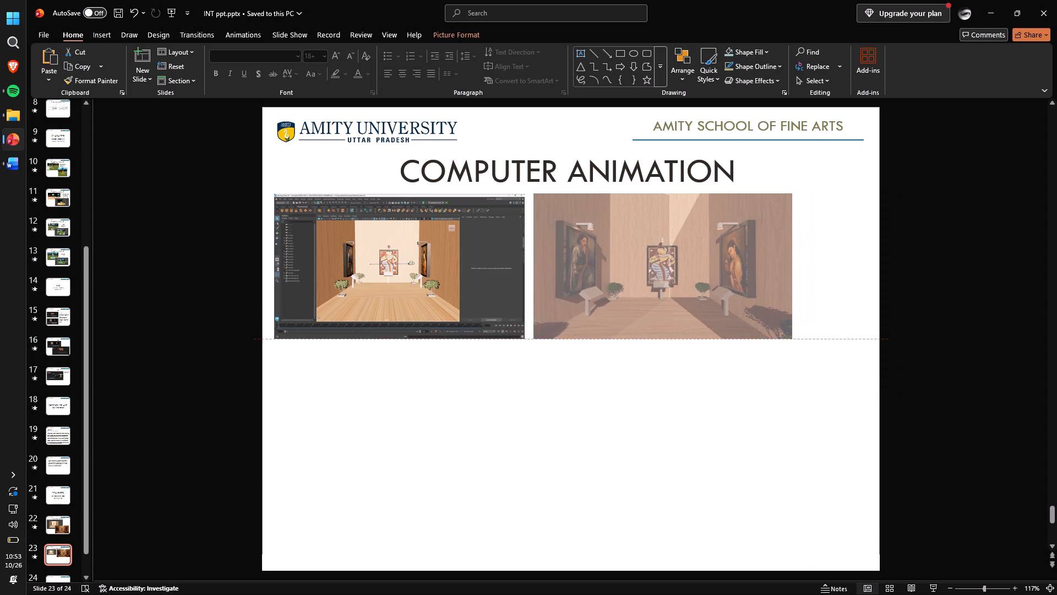
{"action": "left_click_drag", "start_coordinate": [711, 282], "coordinate": [773, 282]}
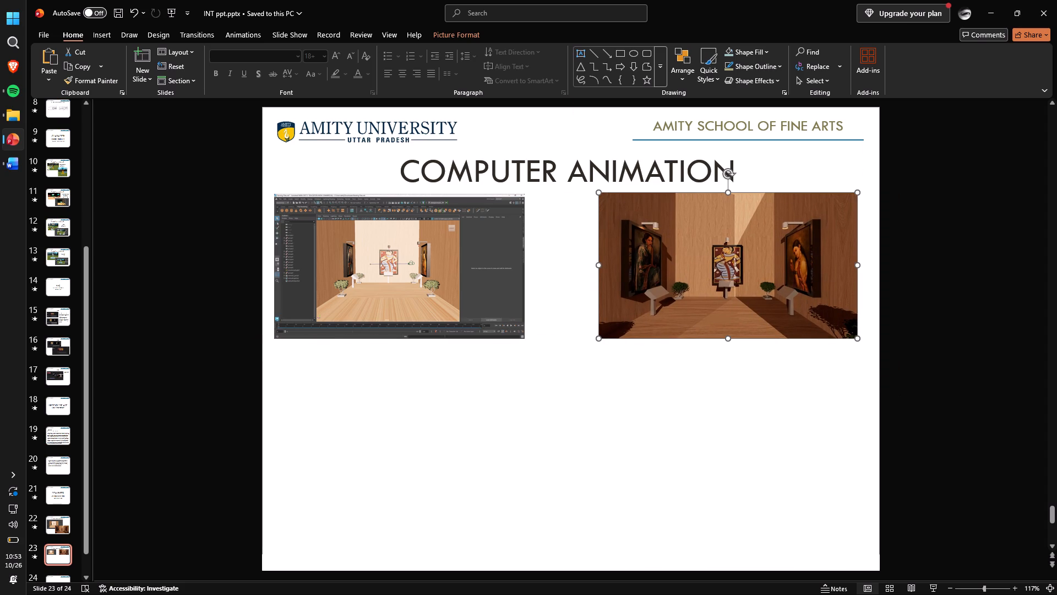
{"action": "left_click_drag", "start_coordinate": [458, 313], "coordinate": [479, 312]}
{"action": "left_click_drag", "start_coordinate": [625, 291], "coordinate": [617, 291]}
Copy the software screenshot on slide 23 and place the duplicate directly below the original, left-aligned with a small gap.
{"action": "left_click", "coordinate": [472, 288]}
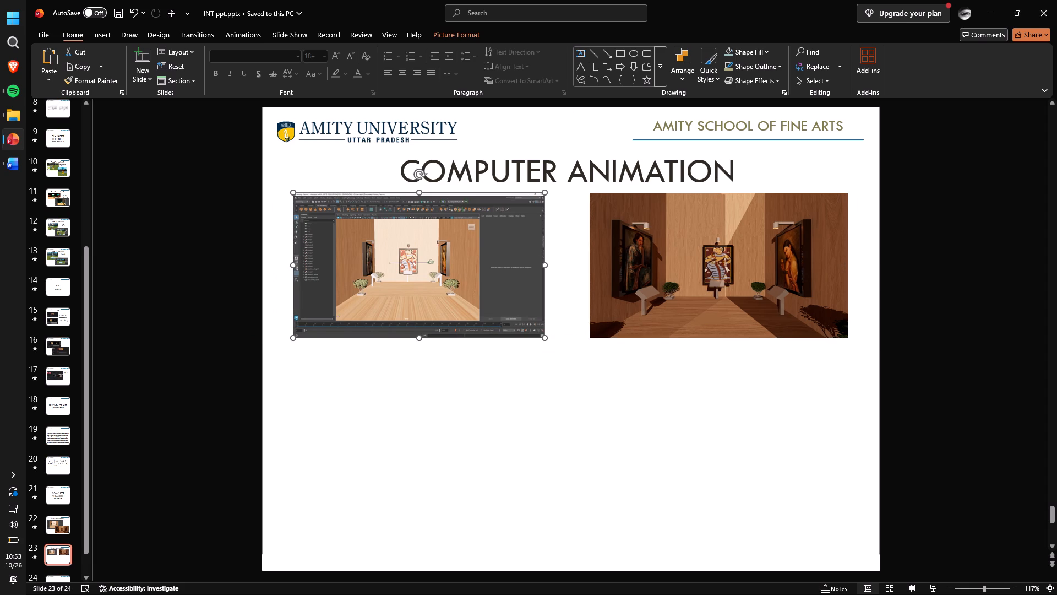
{"action": "key", "text": "ctrl+c"}
{"action": "key", "text": "ctrl+v"}
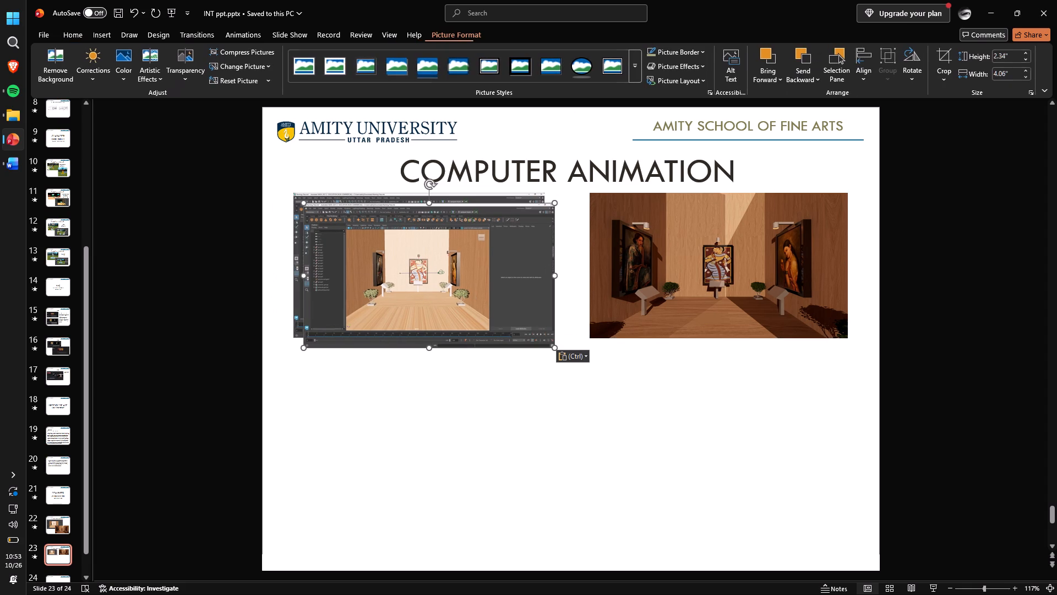
{"action": "left_click_drag", "start_coordinate": [454, 288], "coordinate": [442, 431]}
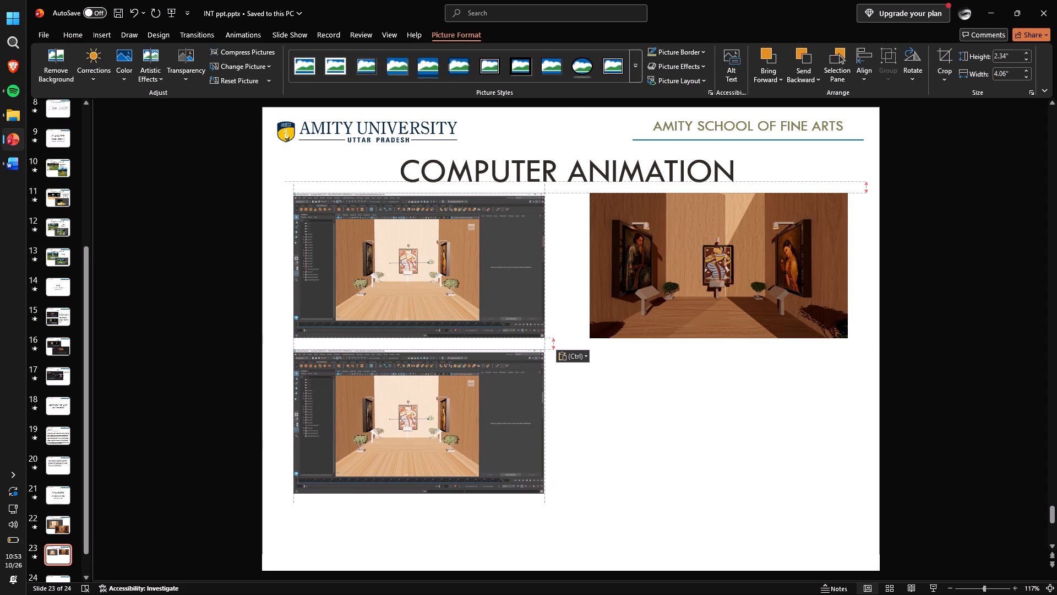
{"action": "left_click_drag", "start_coordinate": [442, 431], "coordinate": [443, 447]}
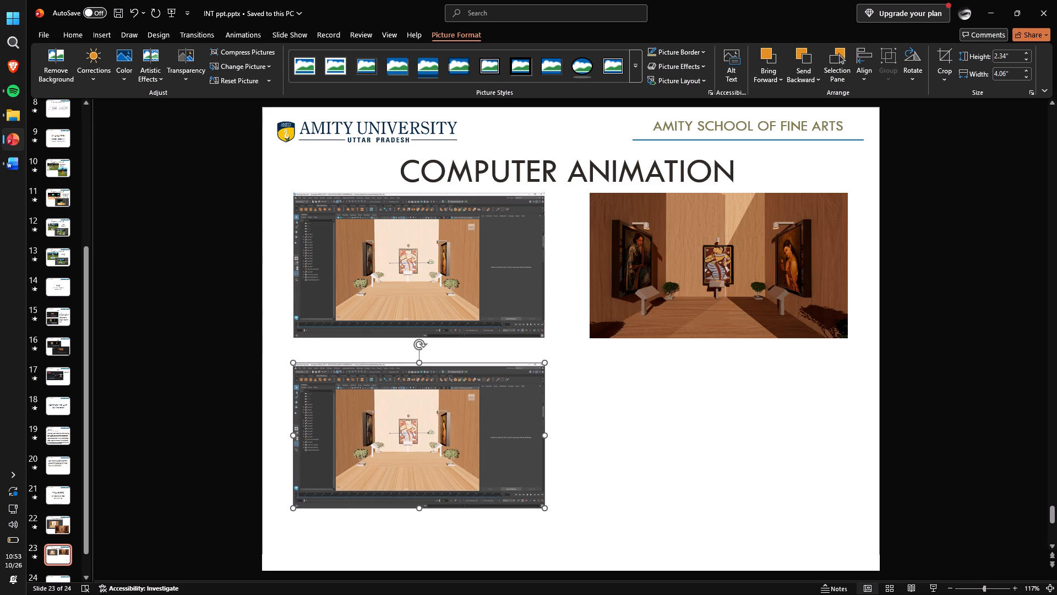
Copy the gallery render on slide 23 and place the duplicate directly below the original, level with the lower screenshot.
{"action": "left_click", "coordinate": [758, 277]}
{"action": "key", "text": "ctrl+c"}
{"action": "key", "text": "ctrl+v"}
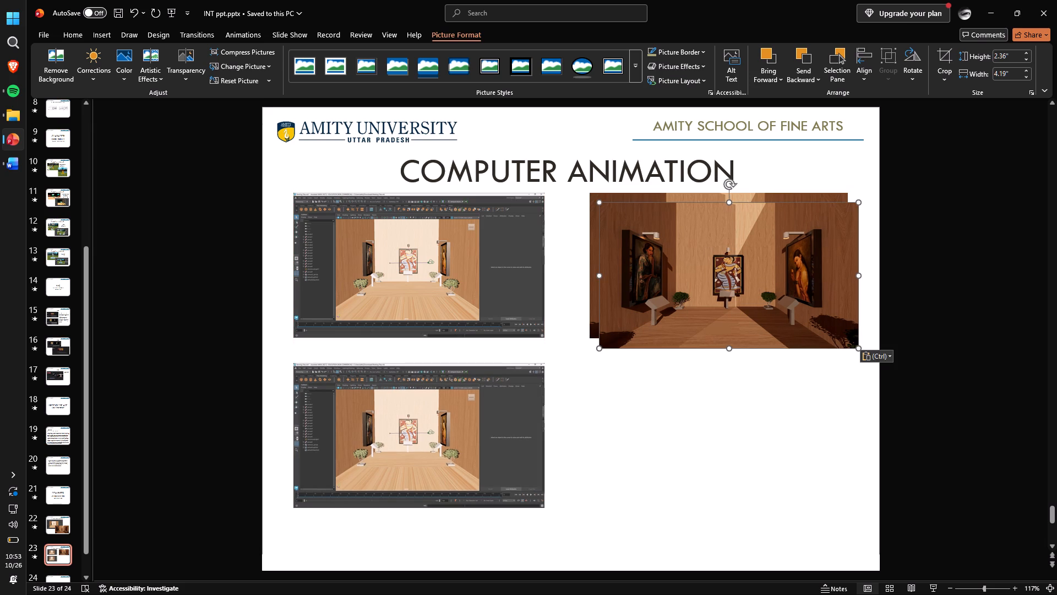
{"action": "left_click_drag", "start_coordinate": [758, 277], "coordinate": [746, 439]}
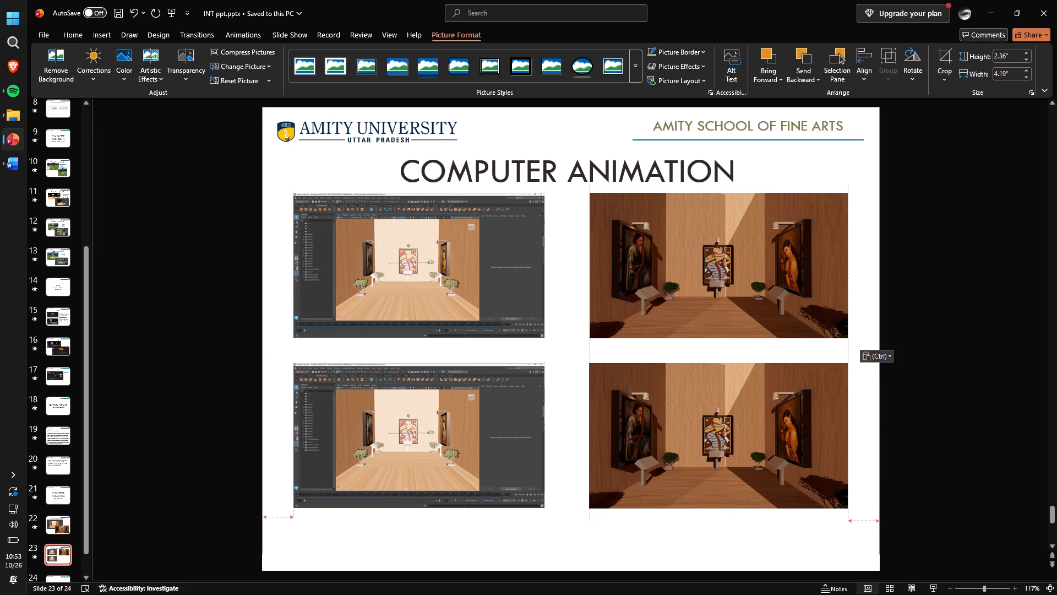
{"action": "left_click_drag", "start_coordinate": [746, 439], "coordinate": [749, 436]}
{"action": "left_click", "coordinate": [749, 436]}
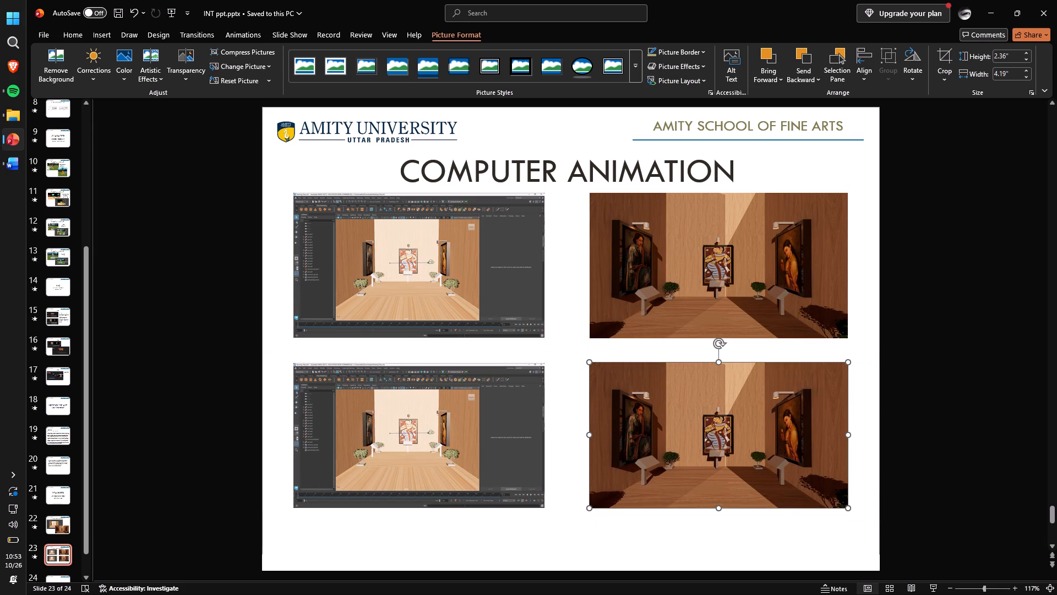
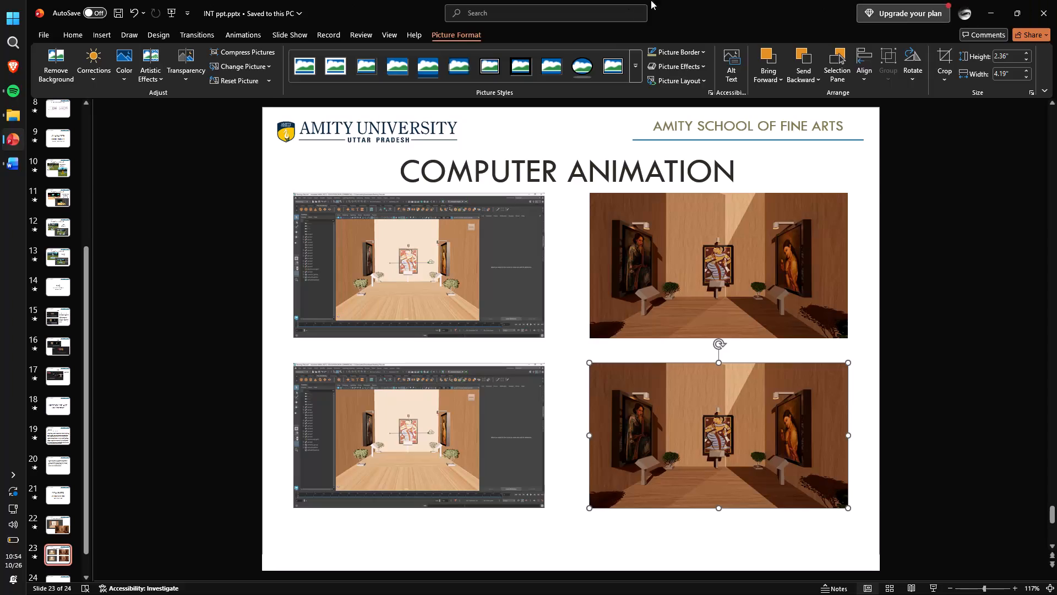
Replace slide 23's upper-left software screenshot with Museum Scene.jpg from the Maya project's images/albedo folder.
{"action": "left_click", "coordinate": [175, 259]}
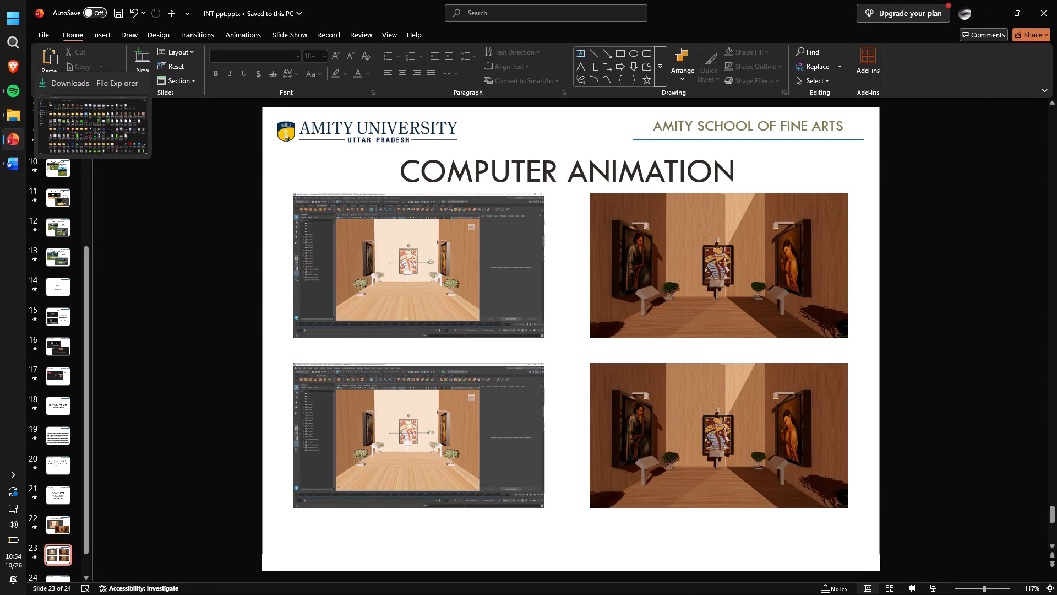
{"action": "left_click", "coordinate": [395, 239]}
{"action": "right_click", "coordinate": [395, 239]}
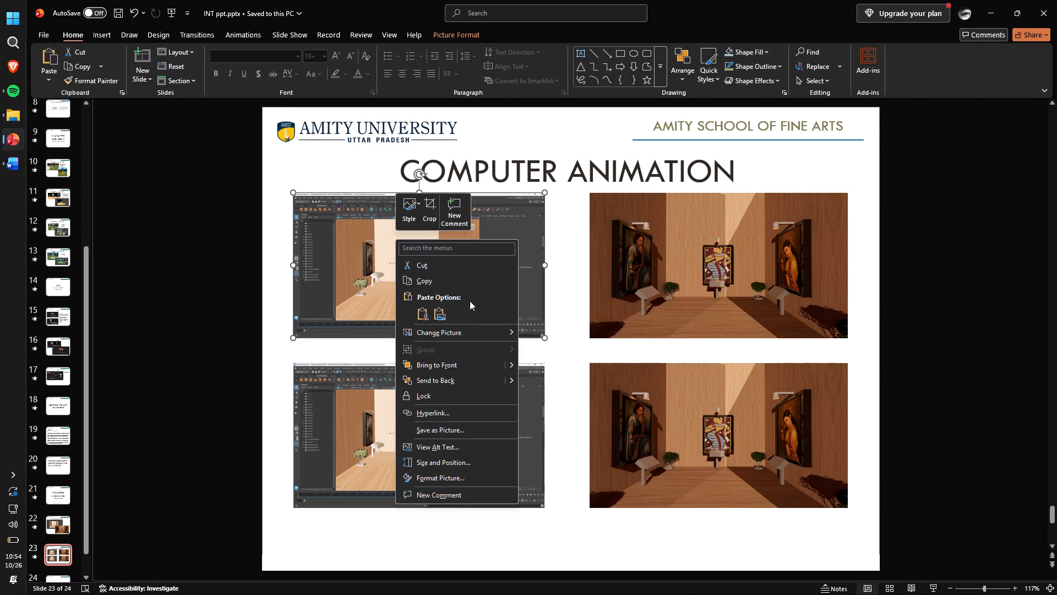
{"action": "left_click", "coordinate": [488, 329]}
{"action": "left_click", "coordinate": [556, 336]}
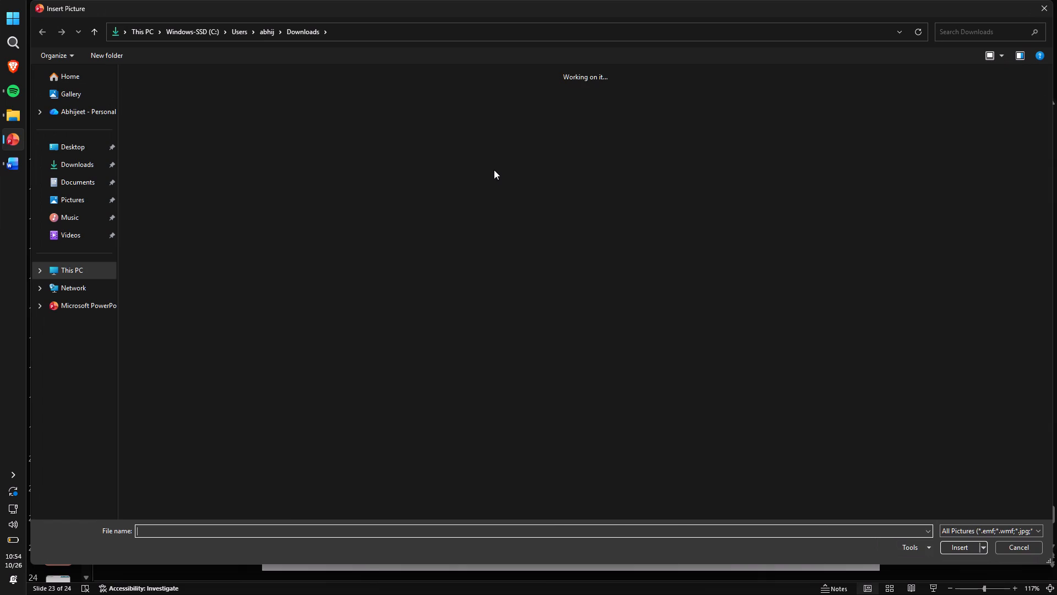
{"action": "left_click", "coordinate": [906, 33]}
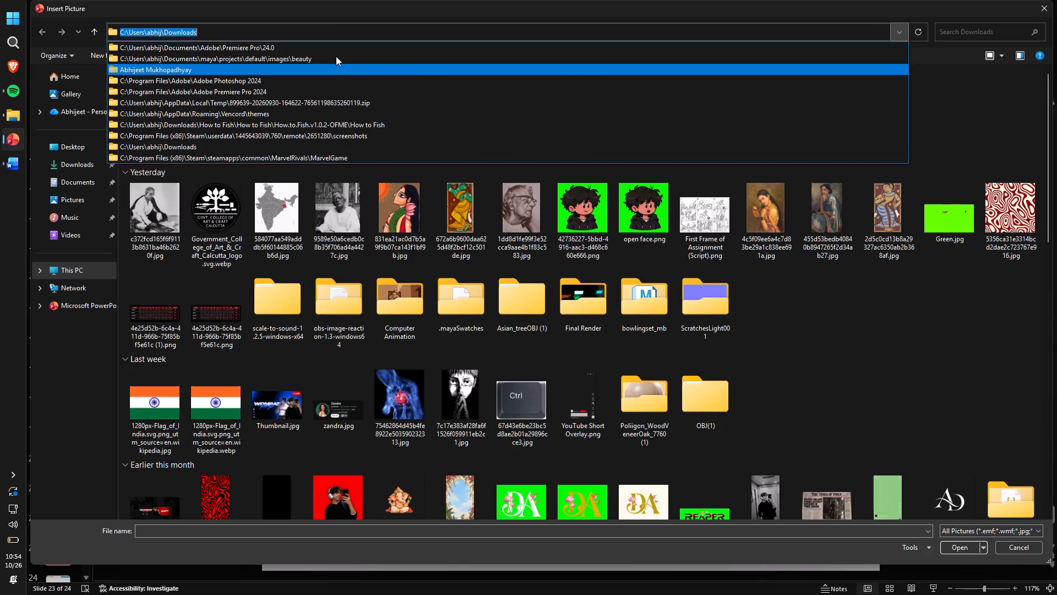
{"action": "left_click", "coordinate": [294, 61]}
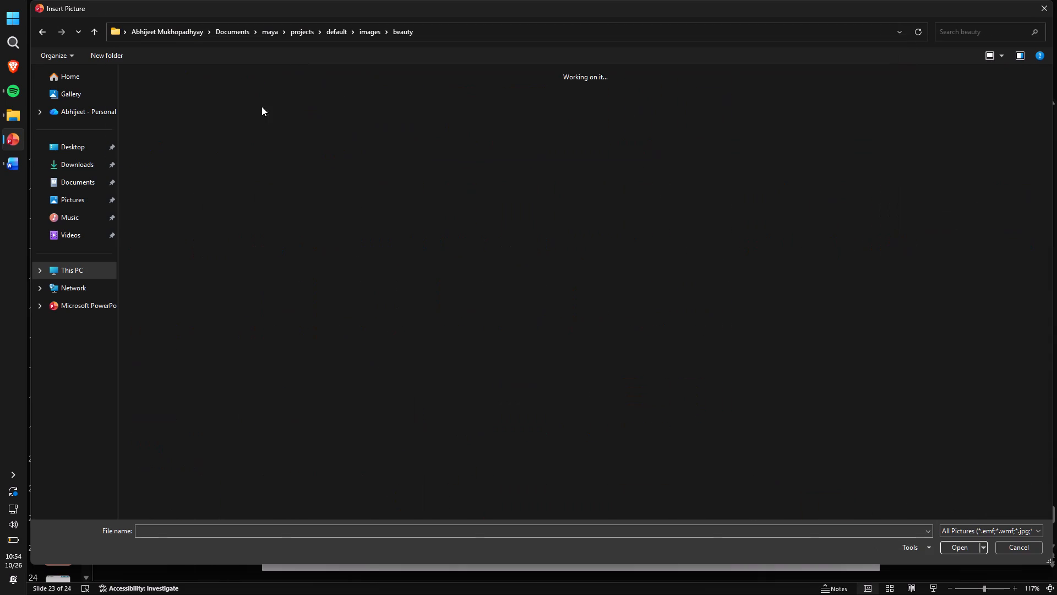
{"action": "left_click", "coordinate": [367, 32]}
{"action": "double_click", "coordinate": [153, 91]}
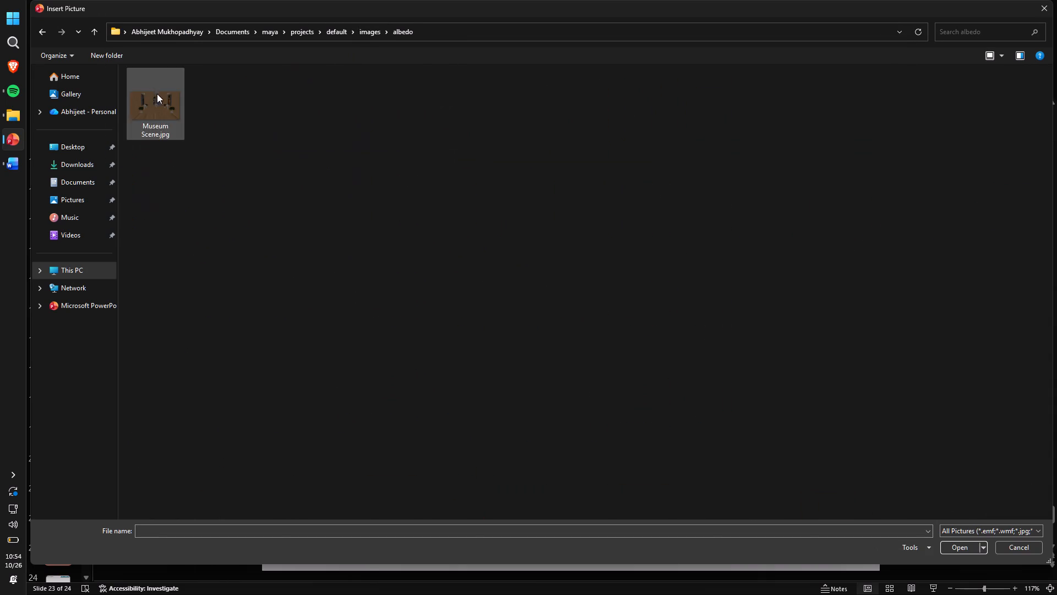
{"action": "left_click", "coordinate": [162, 117]}
{"action": "left_click", "coordinate": [963, 548]}
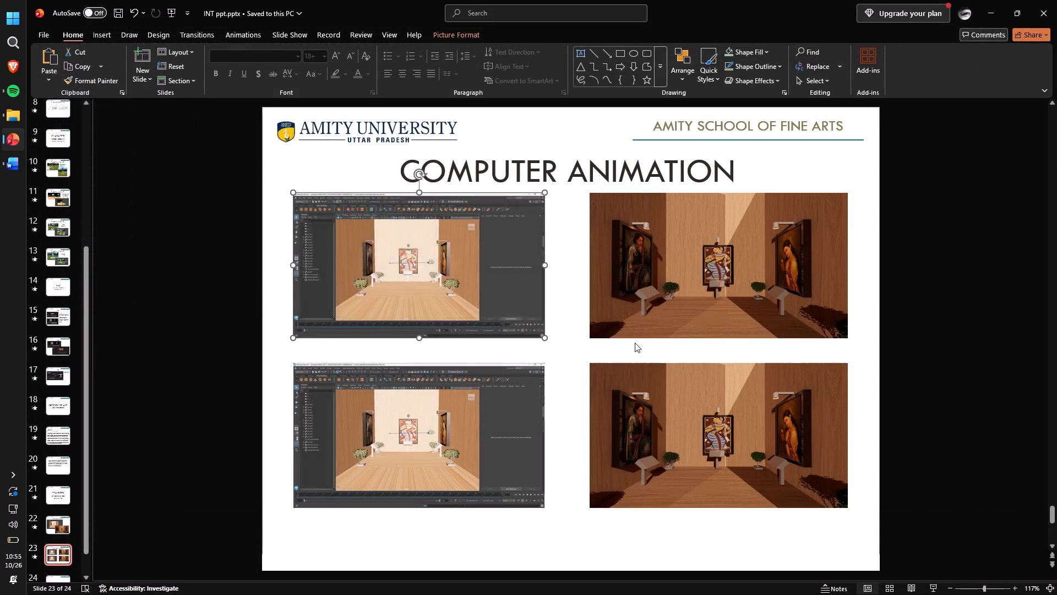
Replace slide 23's upper-right gallery render with the wireframe picture Screenshot 2026-10-25 211922.png from the Pictures Screenshots folder.
{"action": "left_click", "coordinate": [675, 269]}
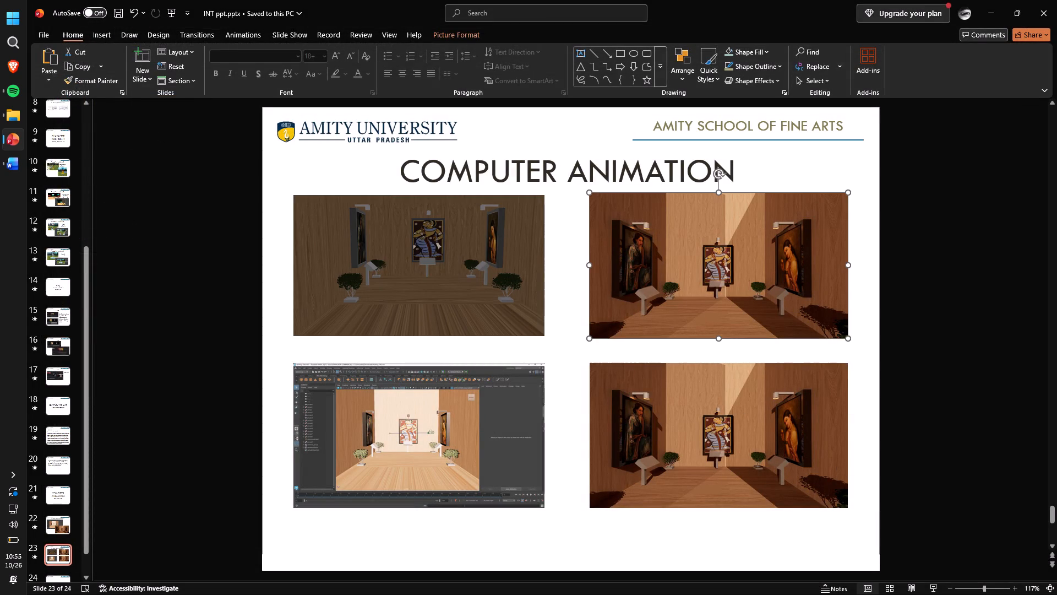
{"action": "right_click", "coordinate": [654, 262]}
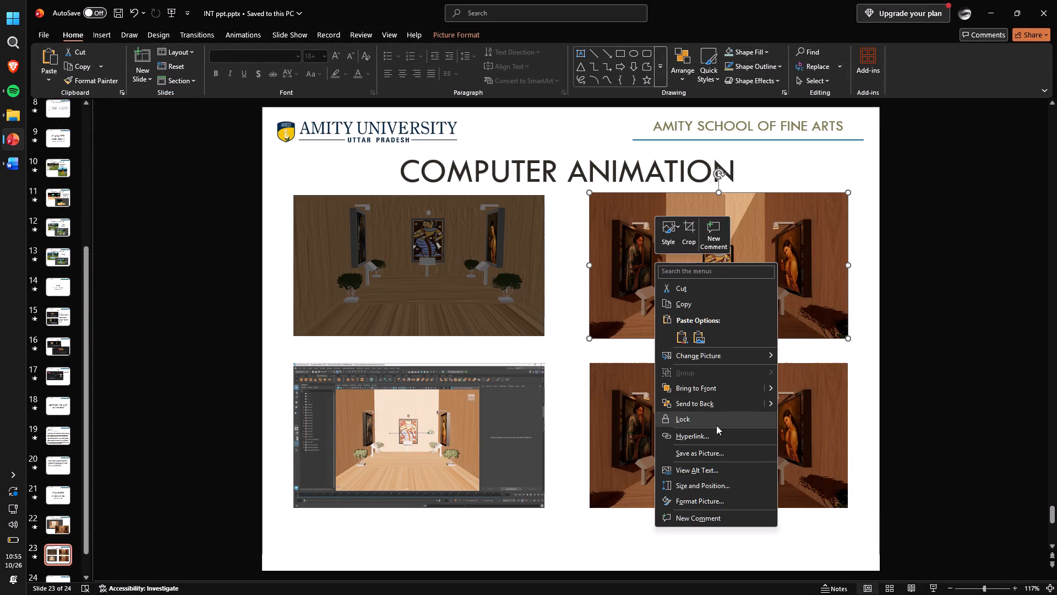
{"action": "left_click", "coordinate": [706, 356]}
{"action": "left_click", "coordinate": [798, 362]}
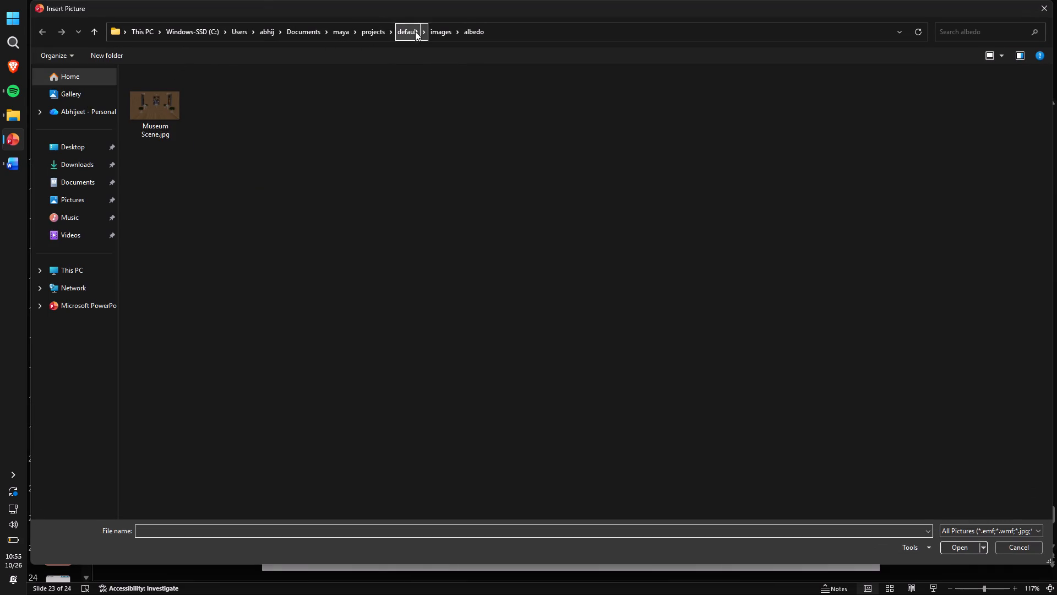
{"action": "left_click", "coordinate": [435, 32]}
{"action": "left_click", "coordinate": [73, 196]}
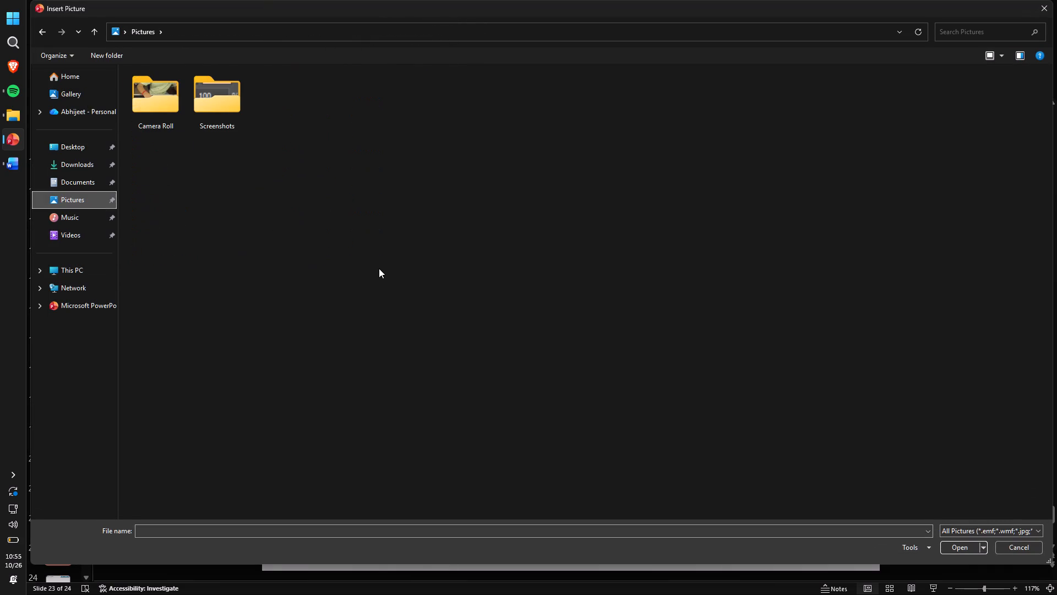
{"action": "double_click", "coordinate": [201, 112]}
{"action": "scroll", "coordinate": [683, 361], "scroll_direction": "down", "scroll_amount": 11}
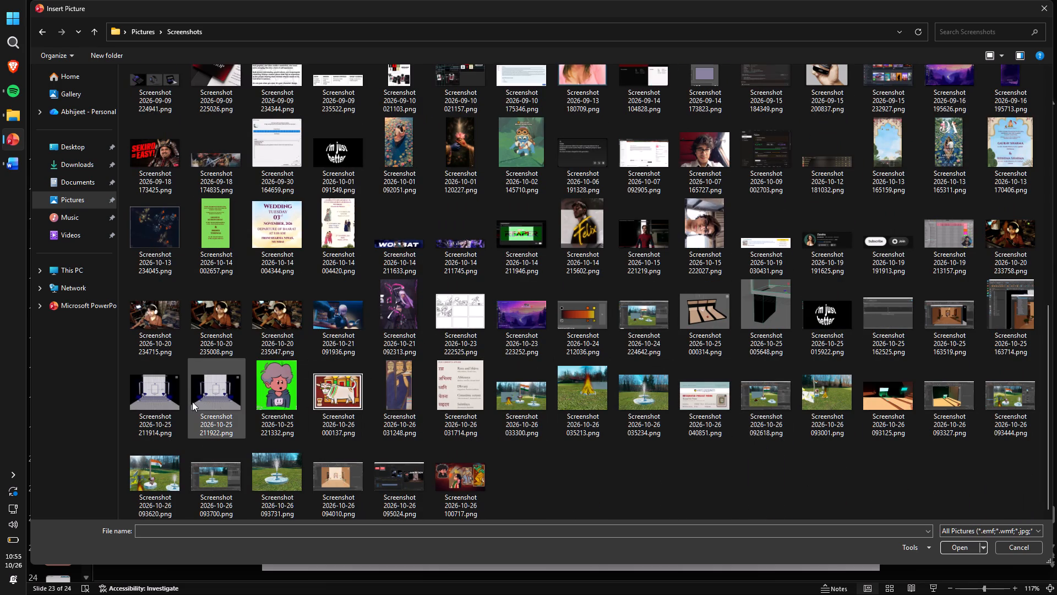
{"action": "left_click", "coordinate": [167, 397]}
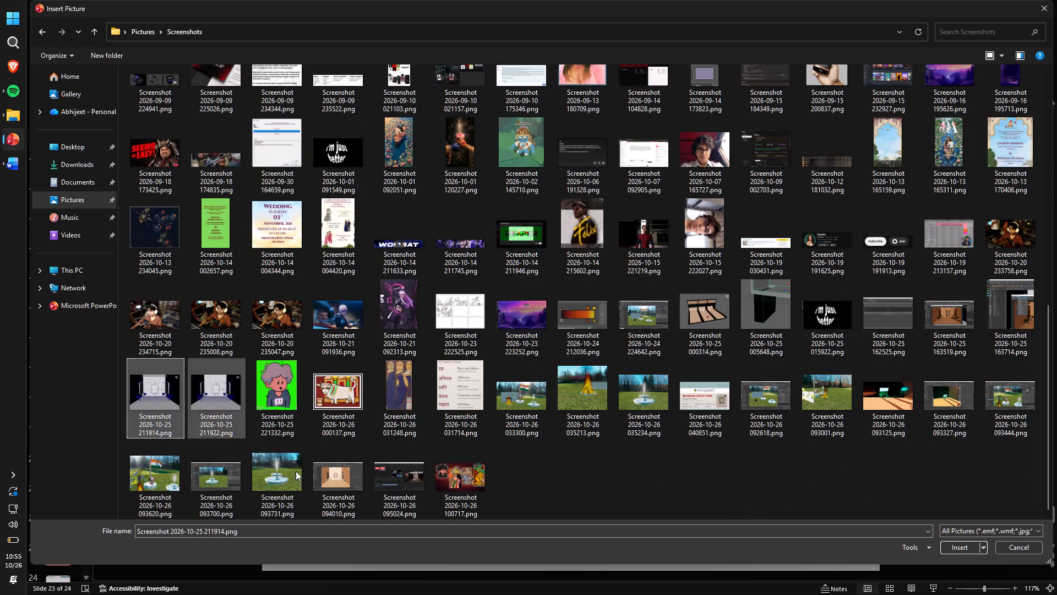
{"action": "left_click", "coordinate": [216, 413]}
{"action": "left_click", "coordinate": [964, 553]}
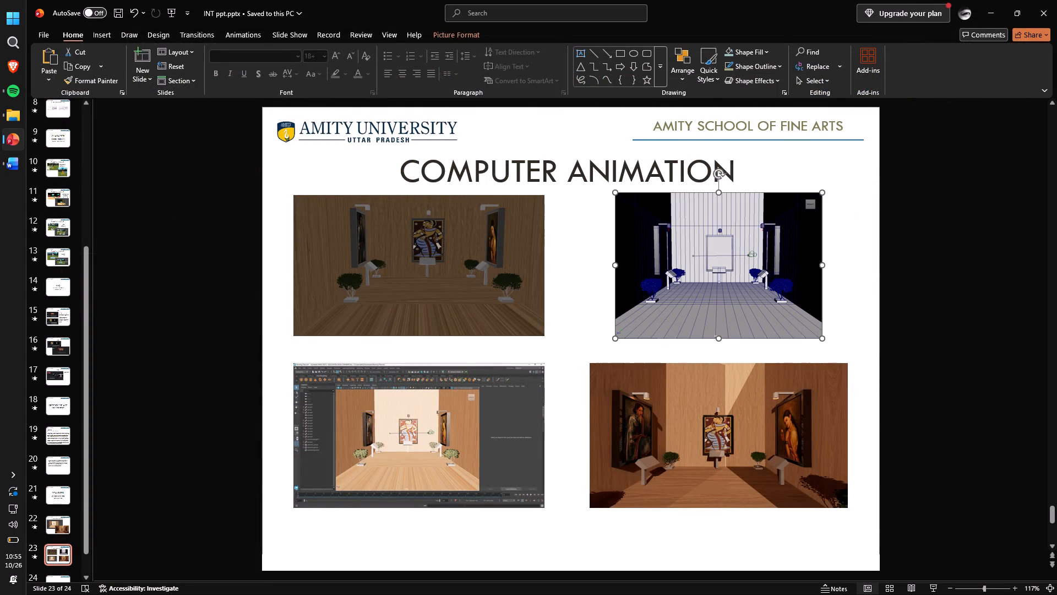
Enlarge the wireframe picture slightly down and to the left, and nudge the albedo render down to balance slide 23's upper row.
{"action": "left_click_drag", "start_coordinate": [615, 338], "coordinate": [606, 347]}
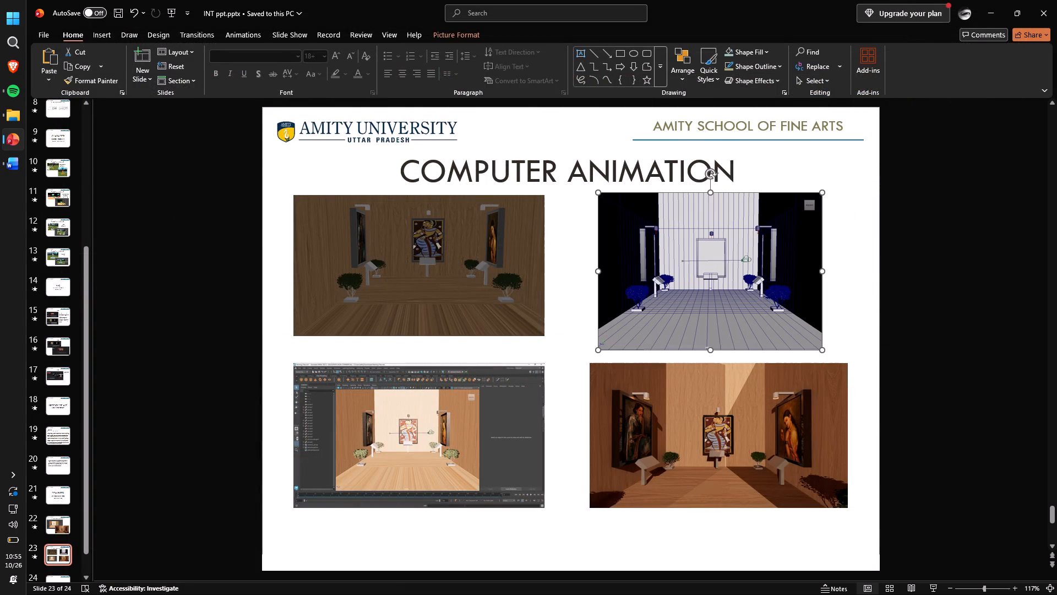
{"action": "left_click", "coordinate": [944, 329]}
{"action": "left_click_drag", "start_coordinate": [491, 309], "coordinate": [491, 312]}
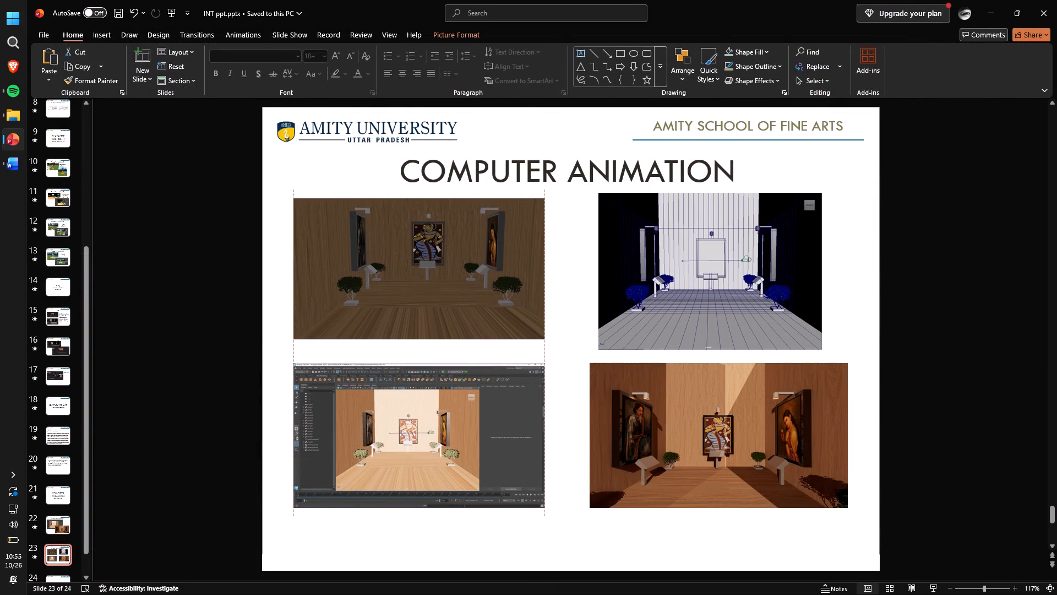
{"action": "left_click_drag", "start_coordinate": [491, 312], "coordinate": [492, 316]}
Replace slide 23's lower-left software screenshot with Museum Scene.jpg from the Maya project's images/diffuse_direct folder.
{"action": "left_click", "coordinate": [472, 397]}
{"action": "right_click", "coordinate": [483, 399]}
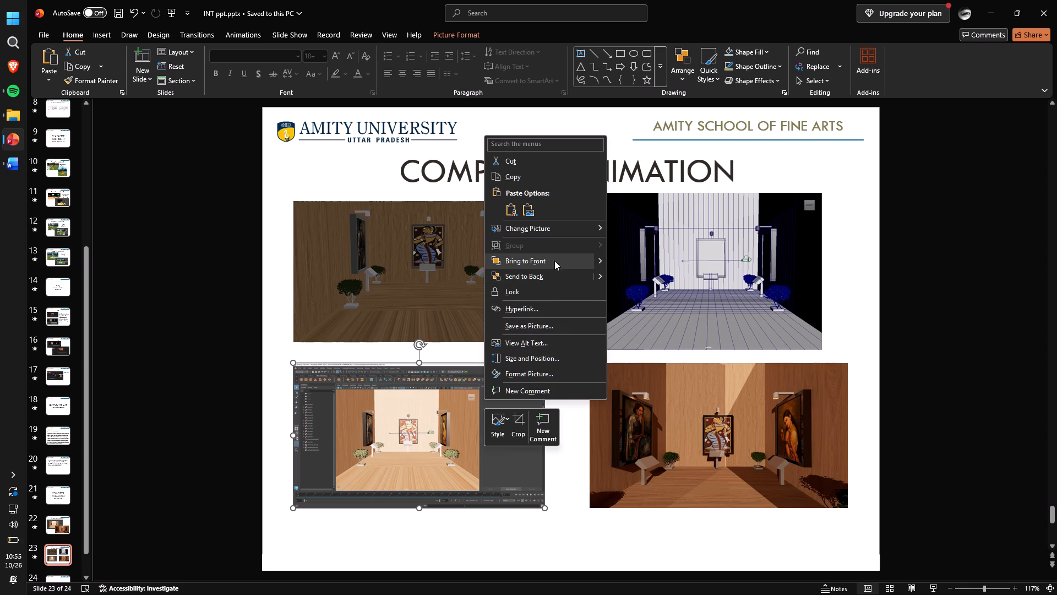
{"action": "left_click", "coordinate": [549, 231]}
{"action": "left_click", "coordinate": [633, 232]}
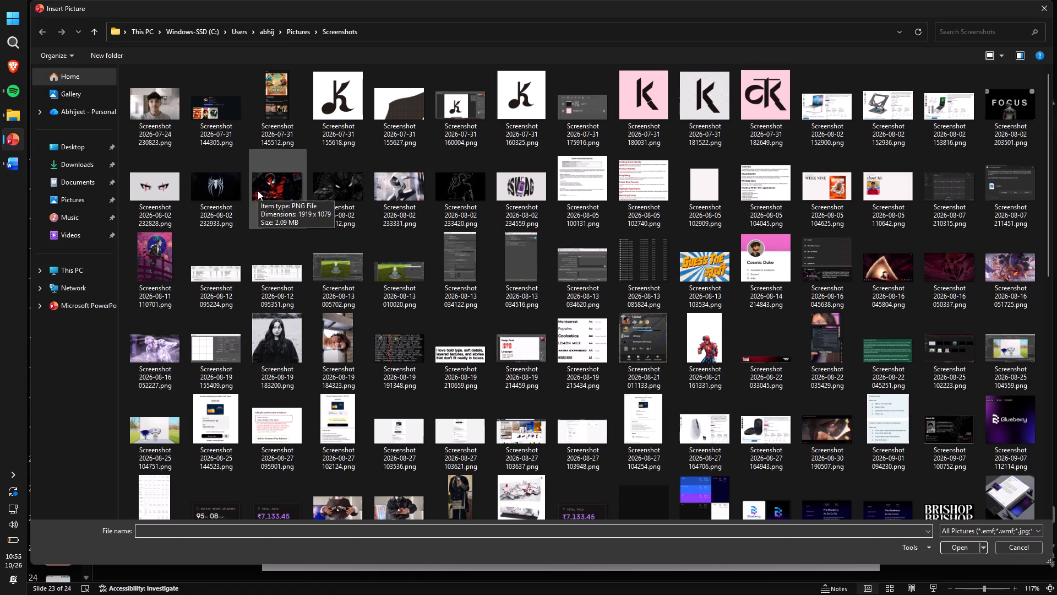
{"action": "left_click", "coordinate": [901, 31]}
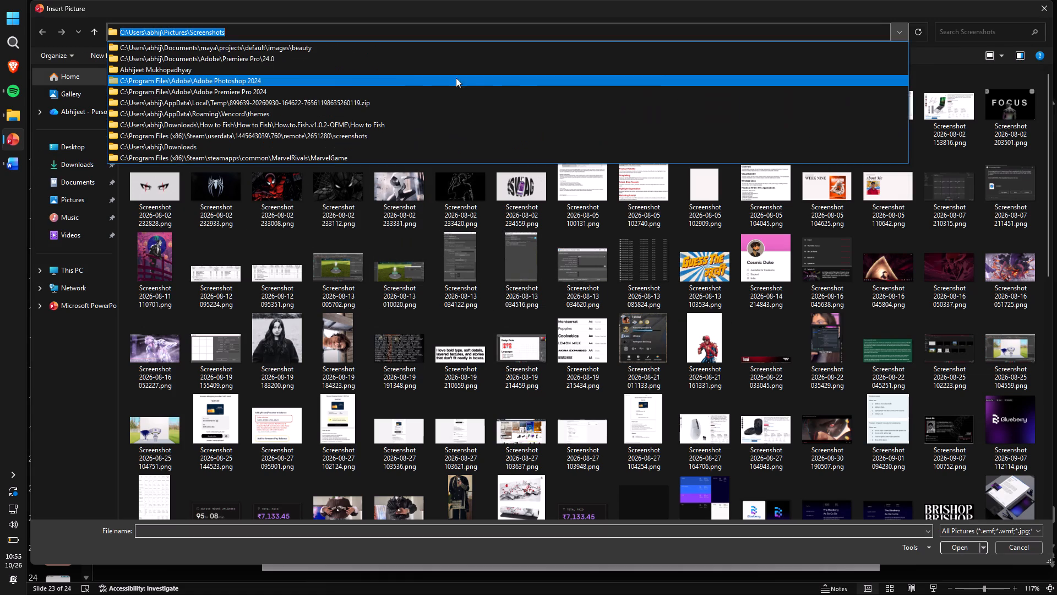
{"action": "left_click", "coordinate": [297, 52]}
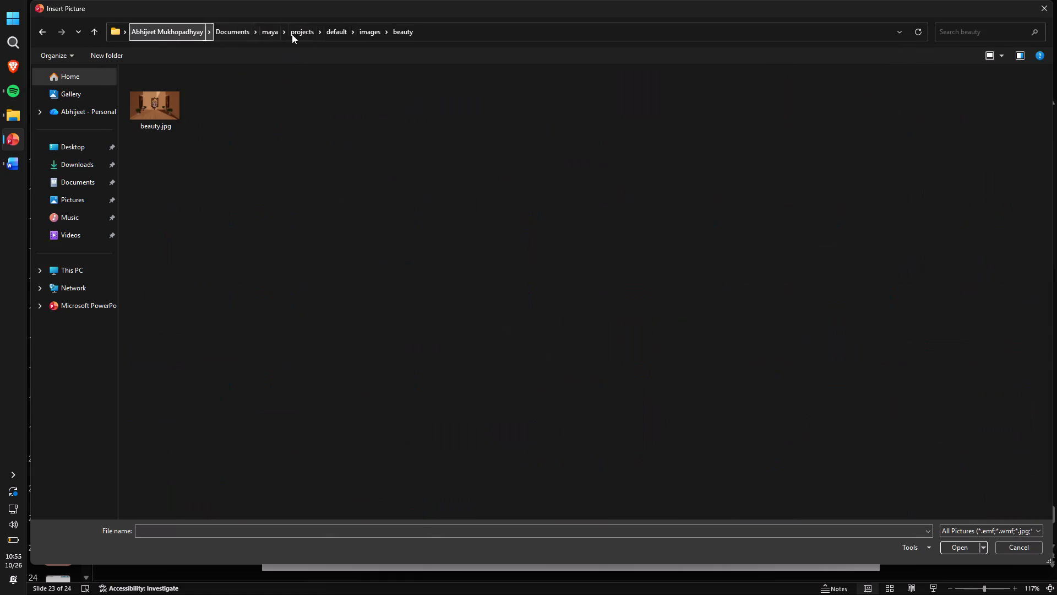
{"action": "left_click", "coordinate": [362, 34]}
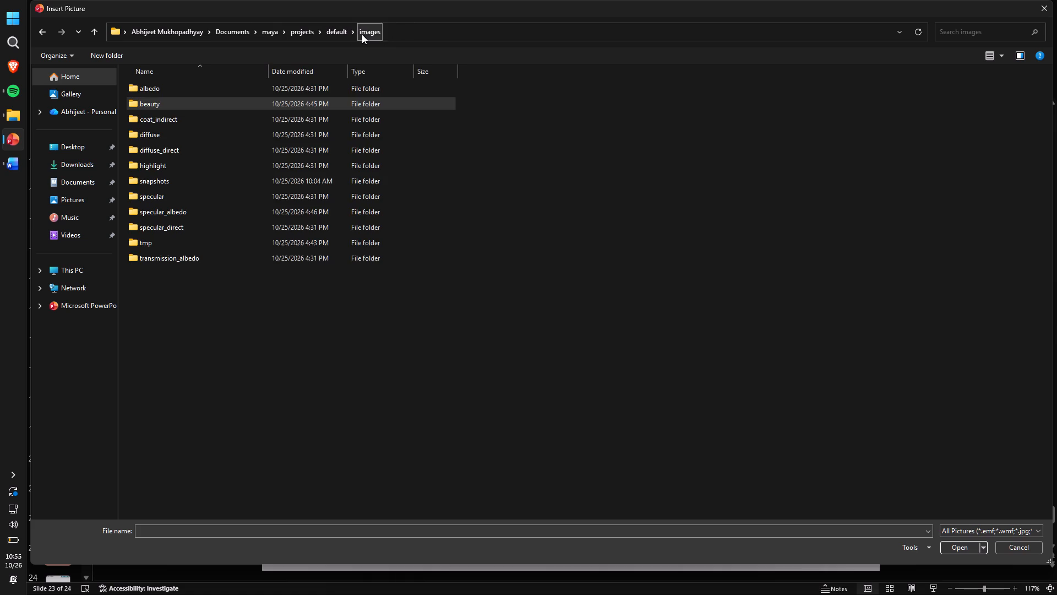
{"action": "double_click", "coordinate": [157, 119]}
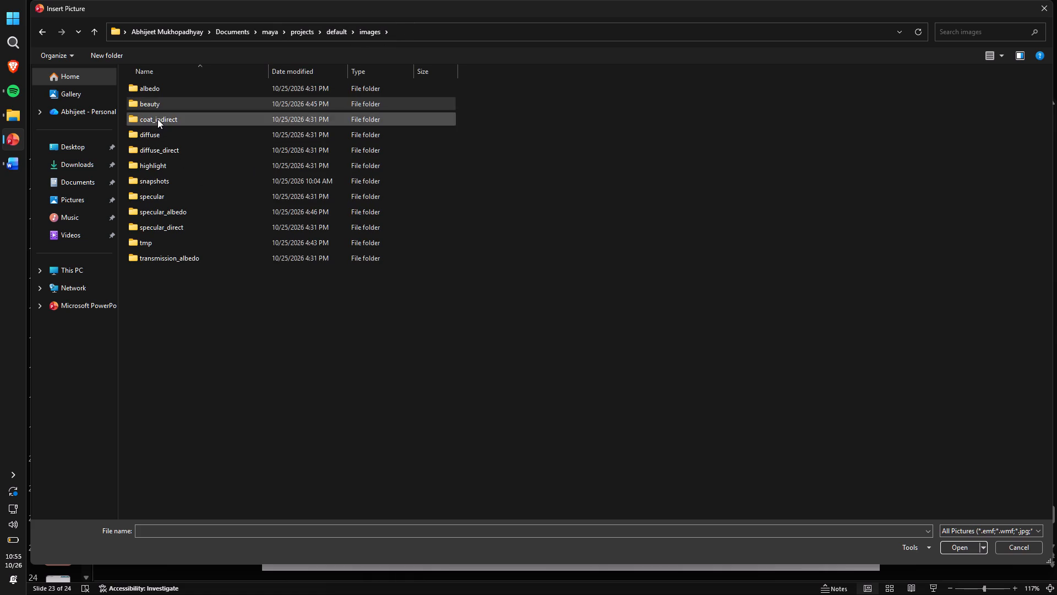
{"action": "left_click", "coordinate": [45, 35]}
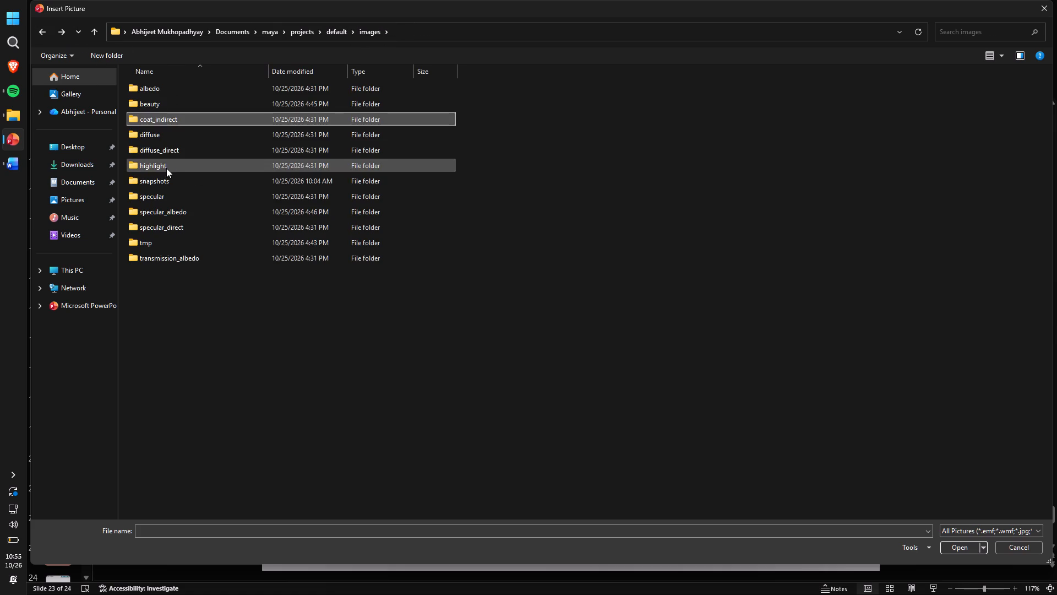
{"action": "double_click", "coordinate": [170, 166]}
{"action": "left_click", "coordinate": [42, 31]}
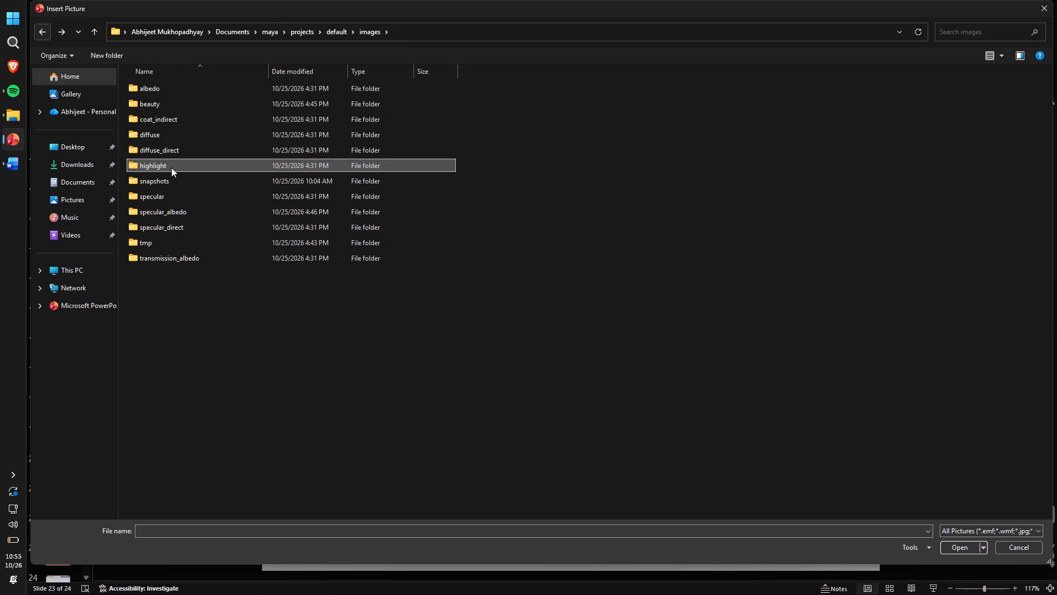
{"action": "double_click", "coordinate": [176, 153]}
{"action": "left_click", "coordinate": [159, 121]}
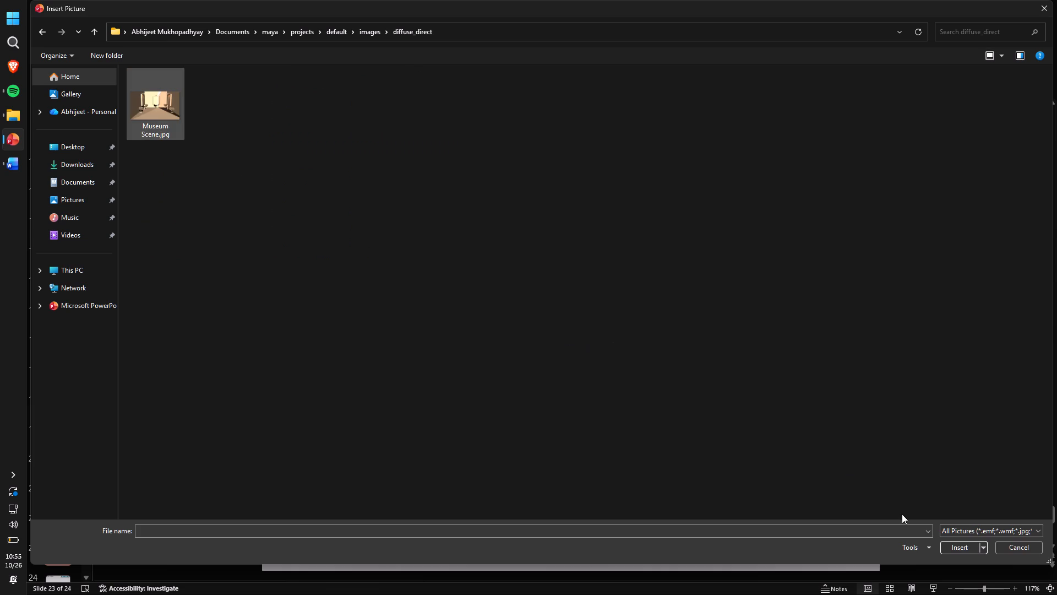
{"action": "left_click", "coordinate": [970, 544]}
Replace slide 23's lower-right gallery render with museum scene.jpg from the Maya project's images/specular_albedo folder.
{"action": "left_click", "coordinate": [705, 428]}
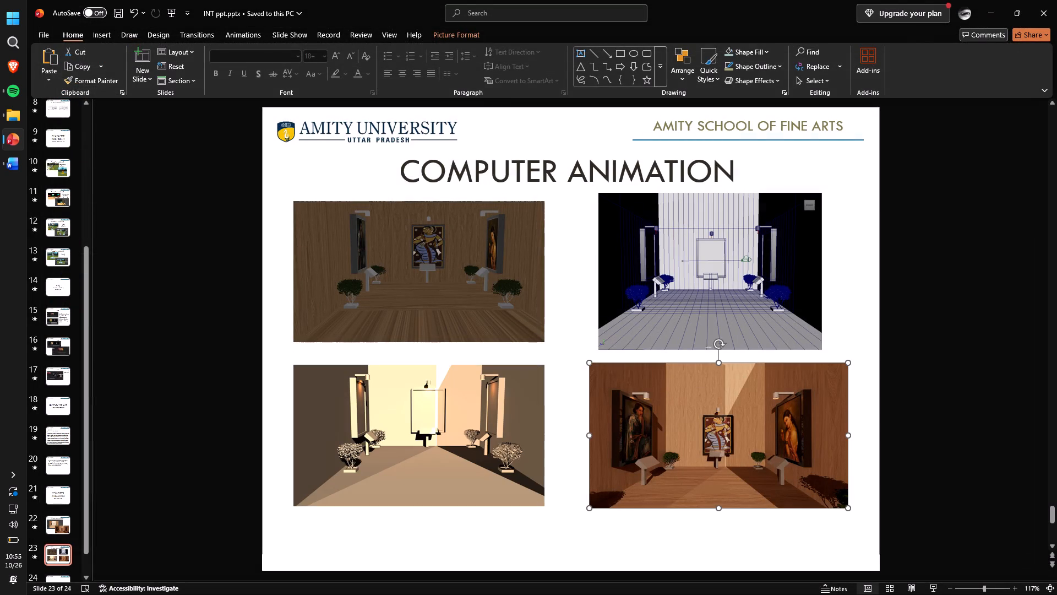
{"action": "right_click", "coordinate": [705, 428]}
{"action": "left_click", "coordinate": [773, 255]}
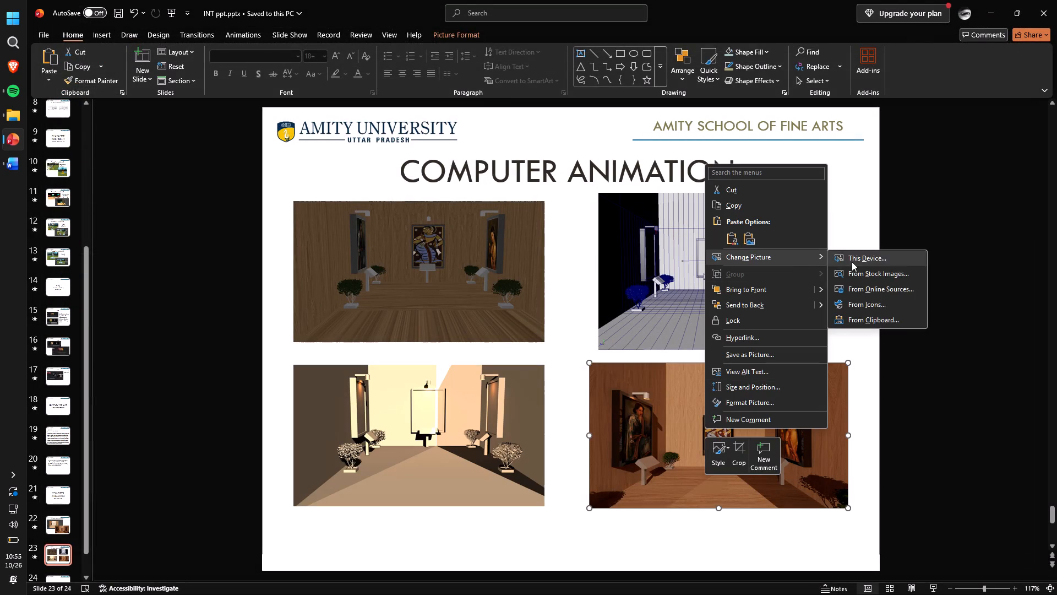
{"action": "left_click", "coordinate": [852, 262]}
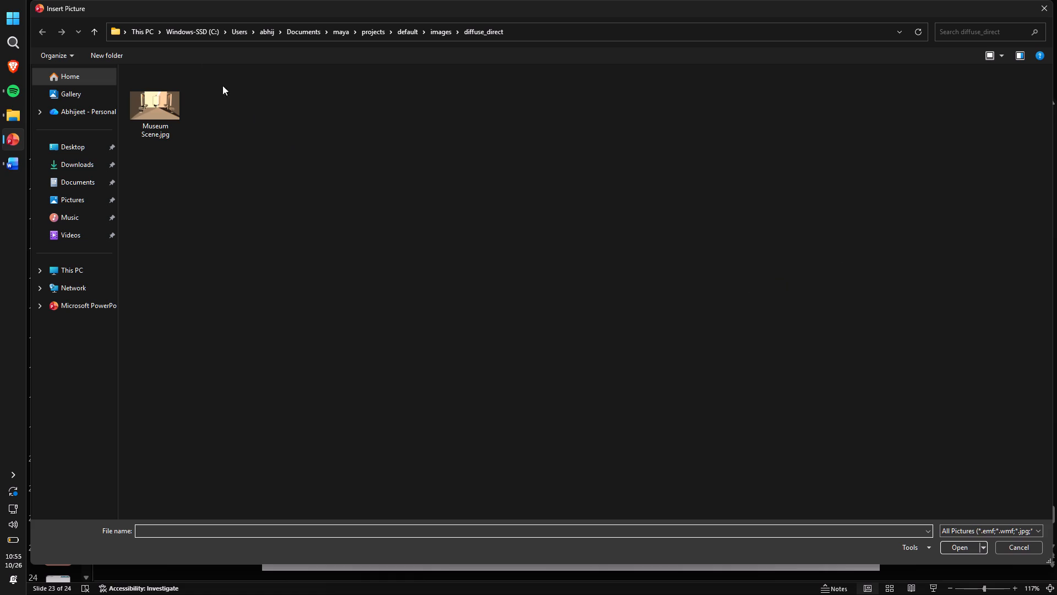
{"action": "left_click", "coordinate": [438, 33]}
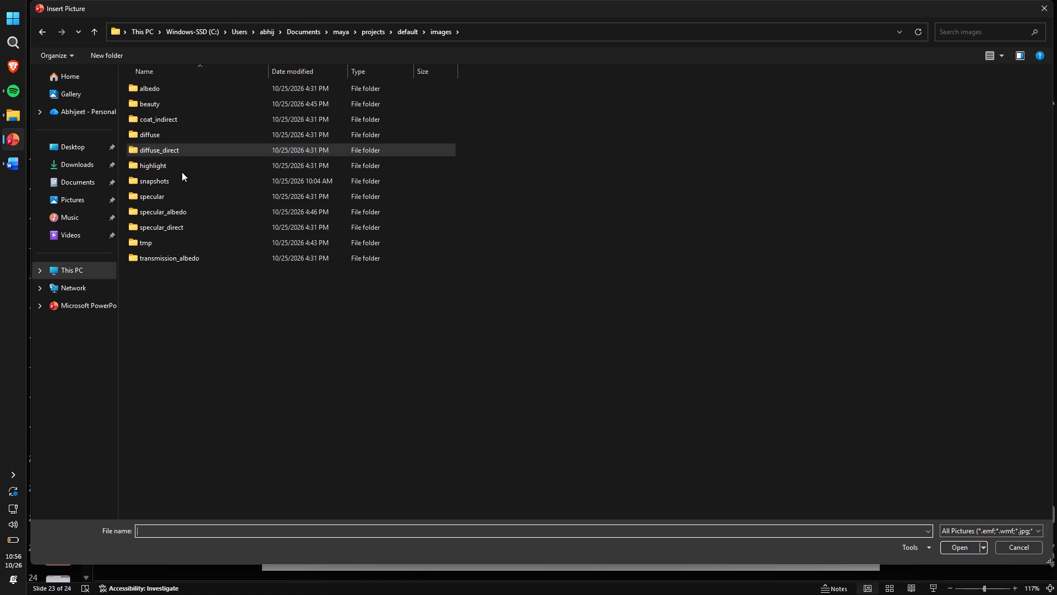
{"action": "double_click", "coordinate": [181, 221]}
{"action": "left_click", "coordinate": [47, 34]}
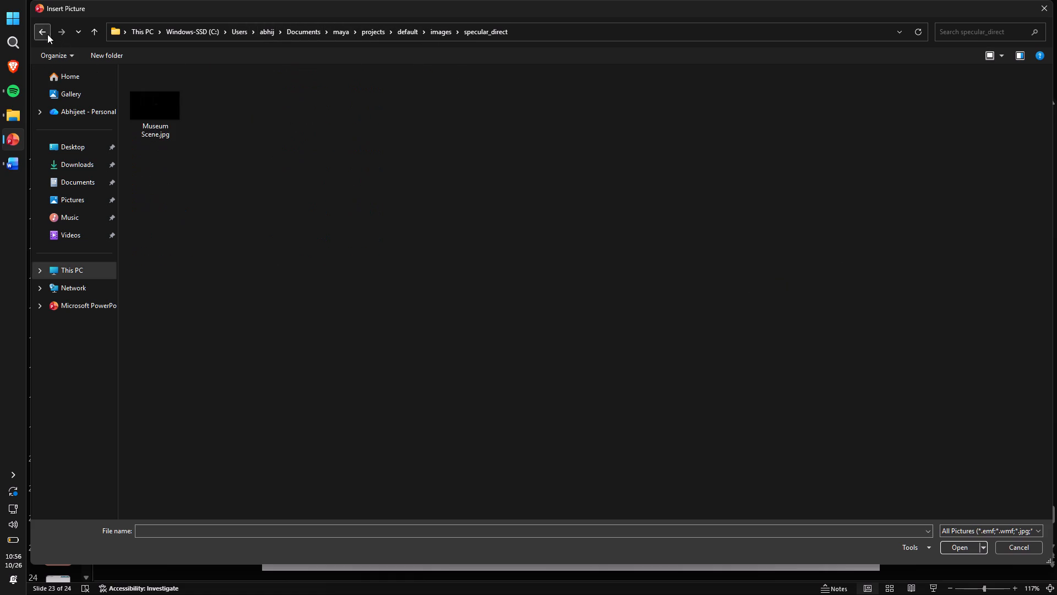
{"action": "double_click", "coordinate": [173, 215]}
{"action": "left_click", "coordinate": [181, 106]}
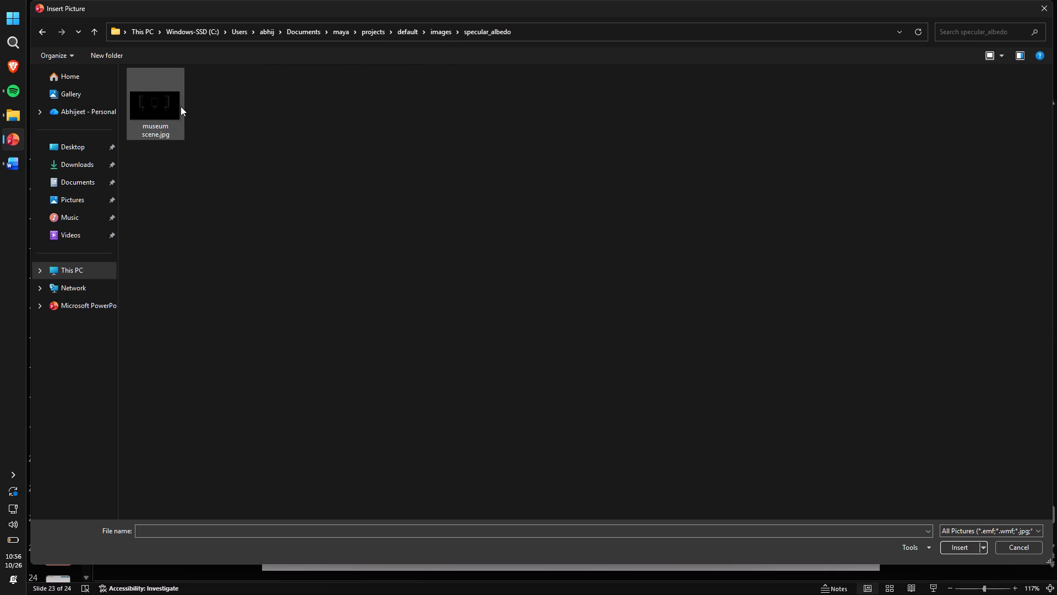
{"action": "left_click", "coordinate": [966, 548]}
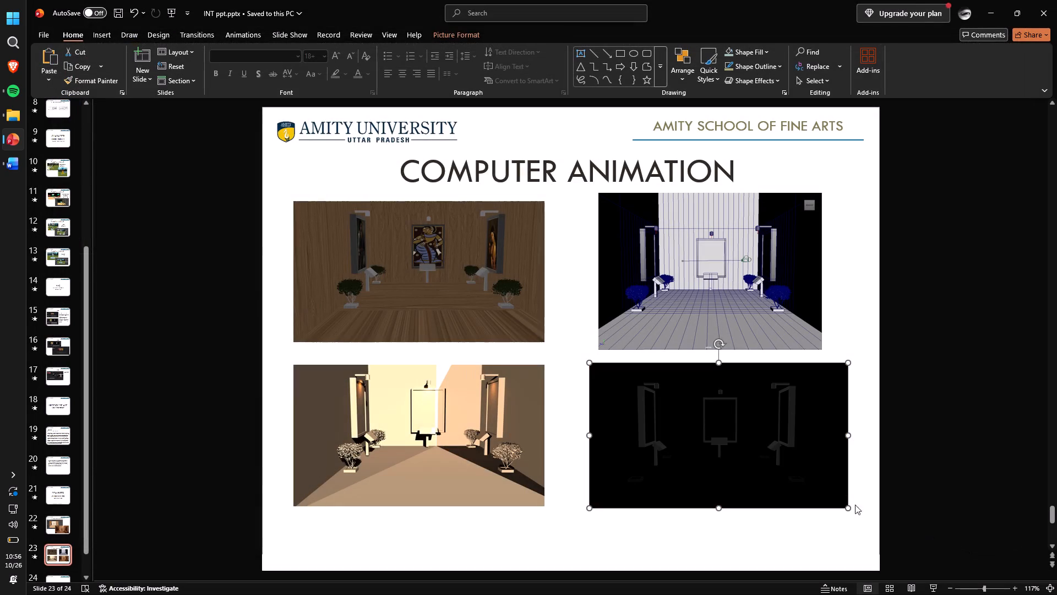
{"action": "left_click", "coordinate": [933, 424]}
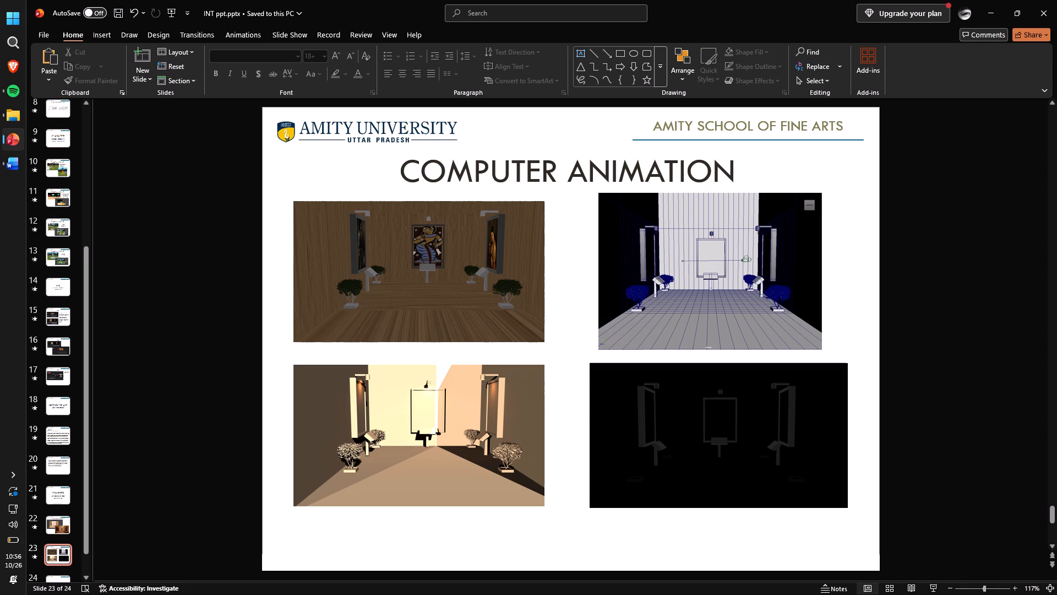
Review slides 20 to 22, checking the text slide and the Computer Animation Render Passes title slide.
{"action": "scroll", "coordinate": [36, 511], "scroll_direction": "down", "scroll_amount": 5}
{"action": "left_click", "coordinate": [58, 502]}
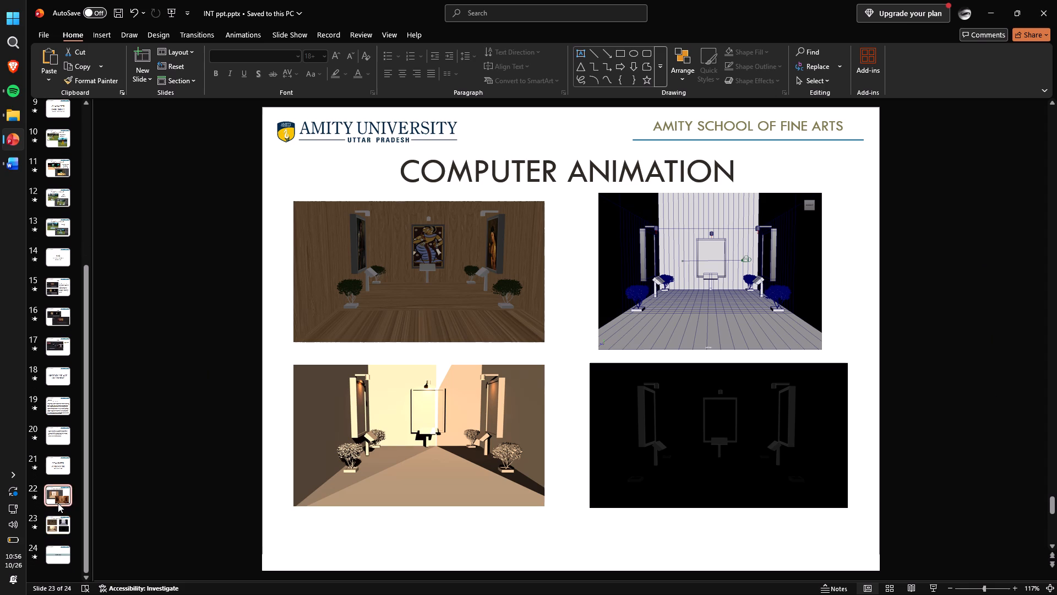
{"action": "left_click", "coordinate": [55, 466]}
{"action": "left_click", "coordinate": [55, 430]}
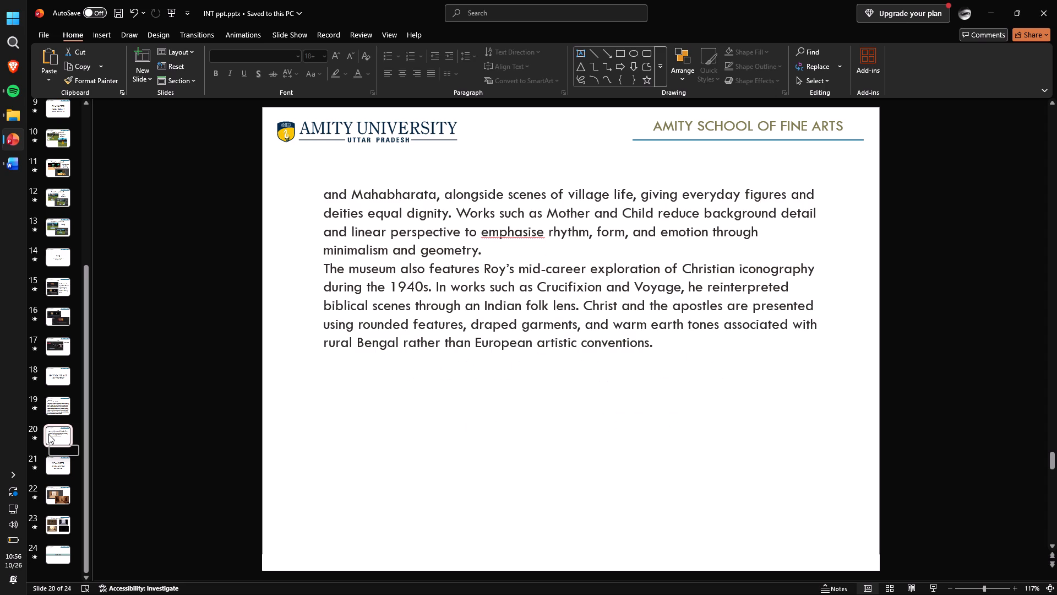
{"action": "left_click", "coordinate": [64, 467]}
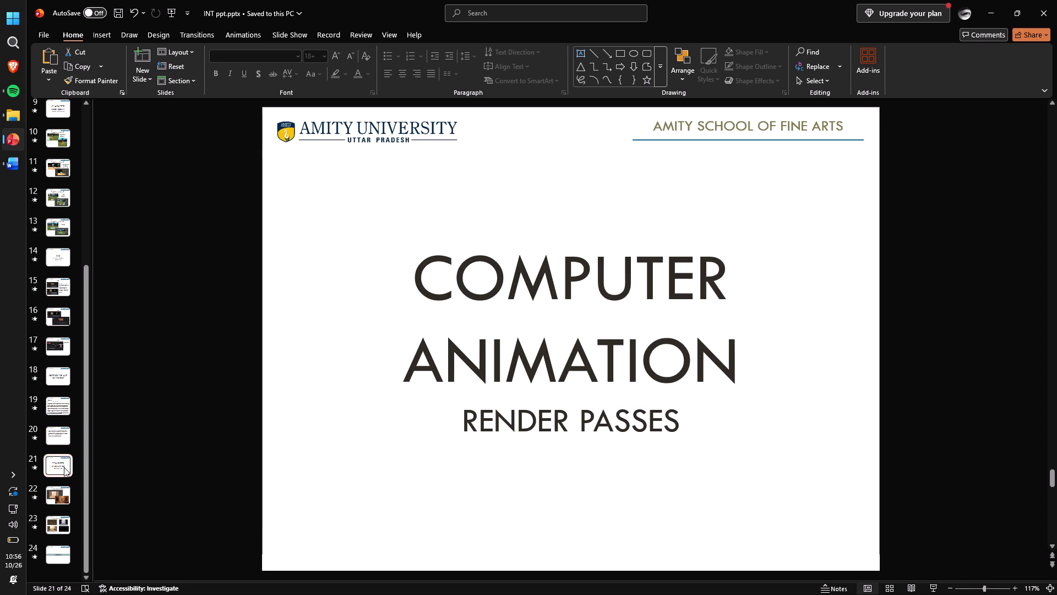
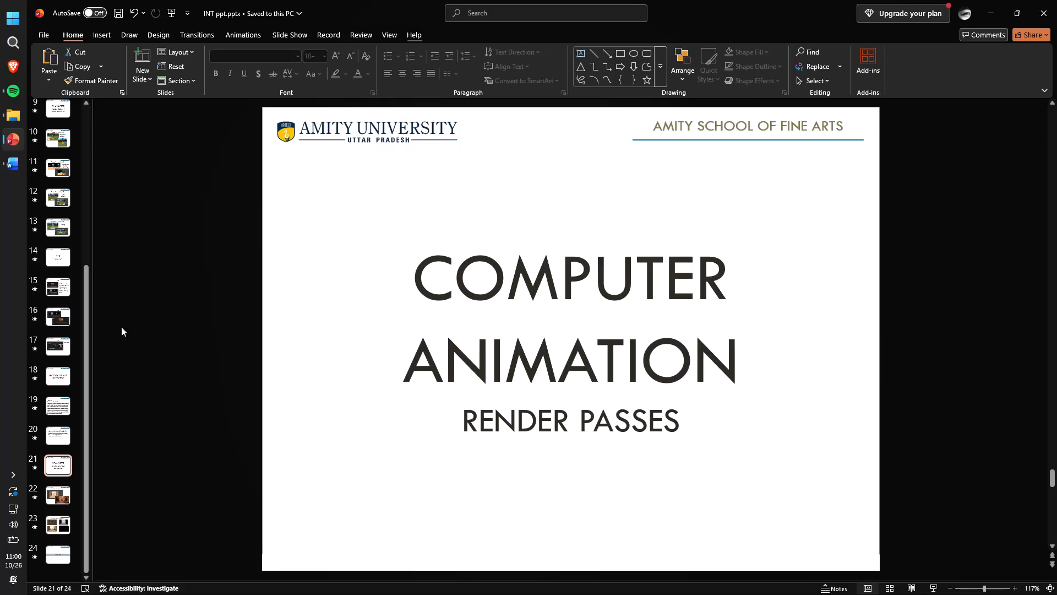
Review slides 18 to 23, comparing the render passes slides with the Jamini Roy text slides.
{"action": "left_click", "coordinate": [56, 500]}
{"action": "left_click", "coordinate": [63, 532]}
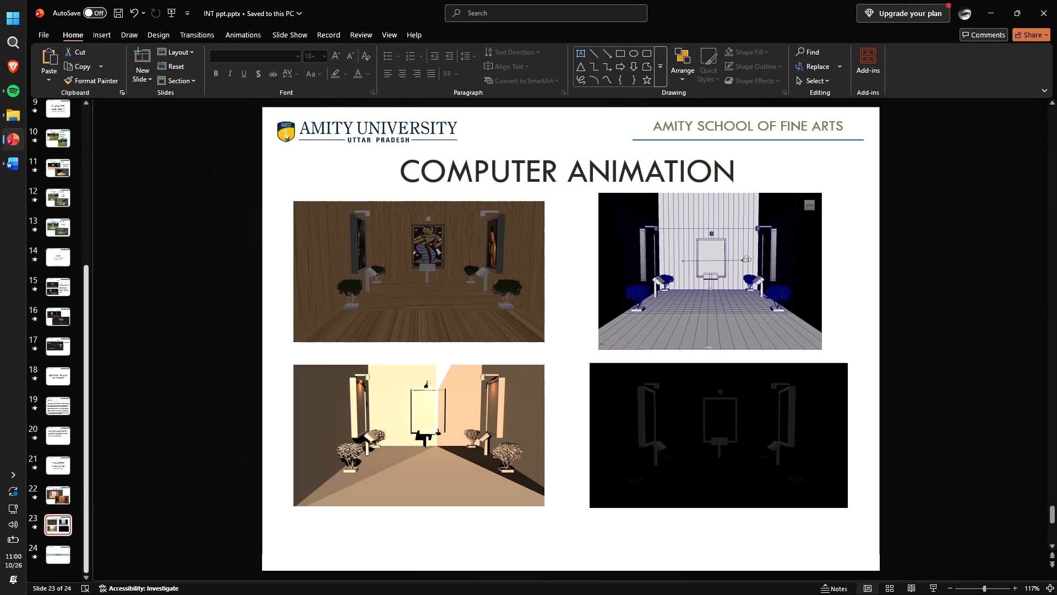
{"action": "scroll", "coordinate": [66, 229], "scroll_direction": "up", "scroll_amount": 5}
{"action": "scroll", "coordinate": [54, 408], "scroll_direction": "down", "scroll_amount": 6}
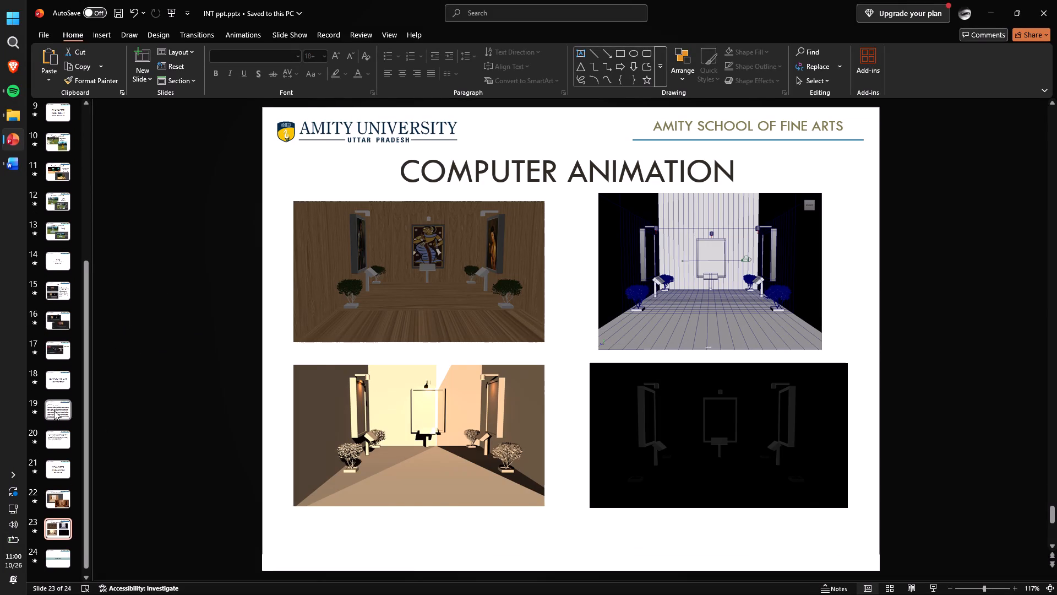
{"action": "scroll", "coordinate": [54, 410], "scroll_direction": "down", "scroll_amount": 1}
{"action": "left_click", "coordinate": [57, 408]}
{"action": "left_click", "coordinate": [61, 435]}
{"action": "left_click", "coordinate": [62, 470]}
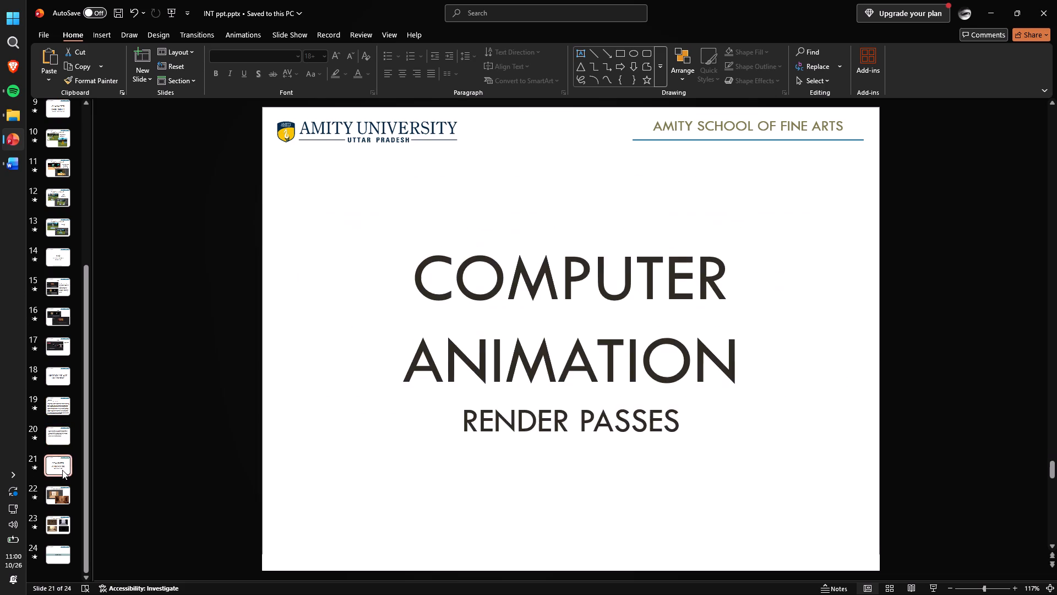
{"action": "left_click", "coordinate": [61, 440]}
{"action": "left_click", "coordinate": [48, 415]}
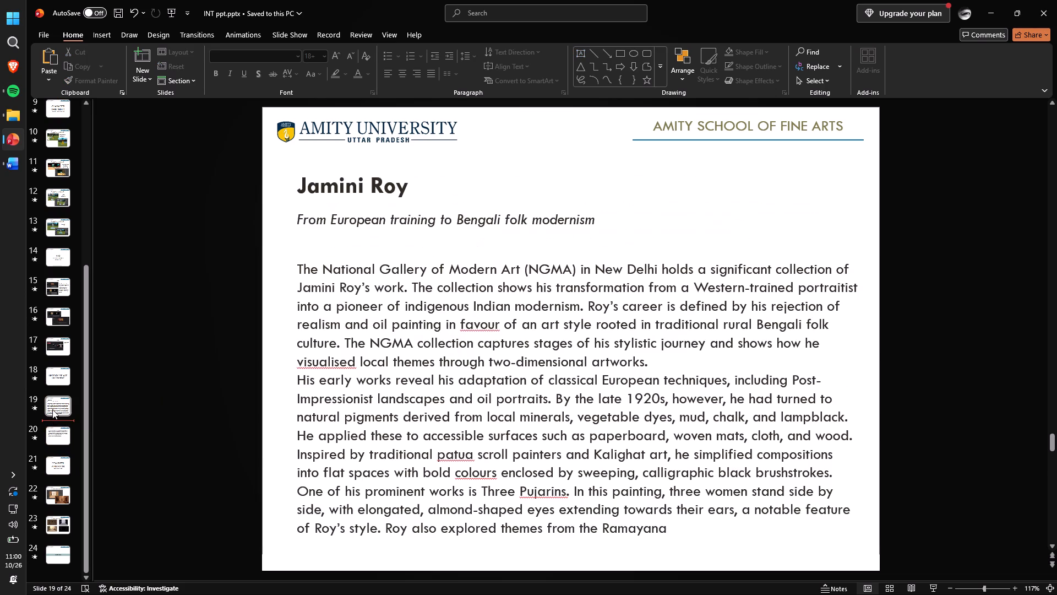
{"action": "left_click", "coordinate": [52, 380]}
{"action": "left_click", "coordinate": [60, 410]}
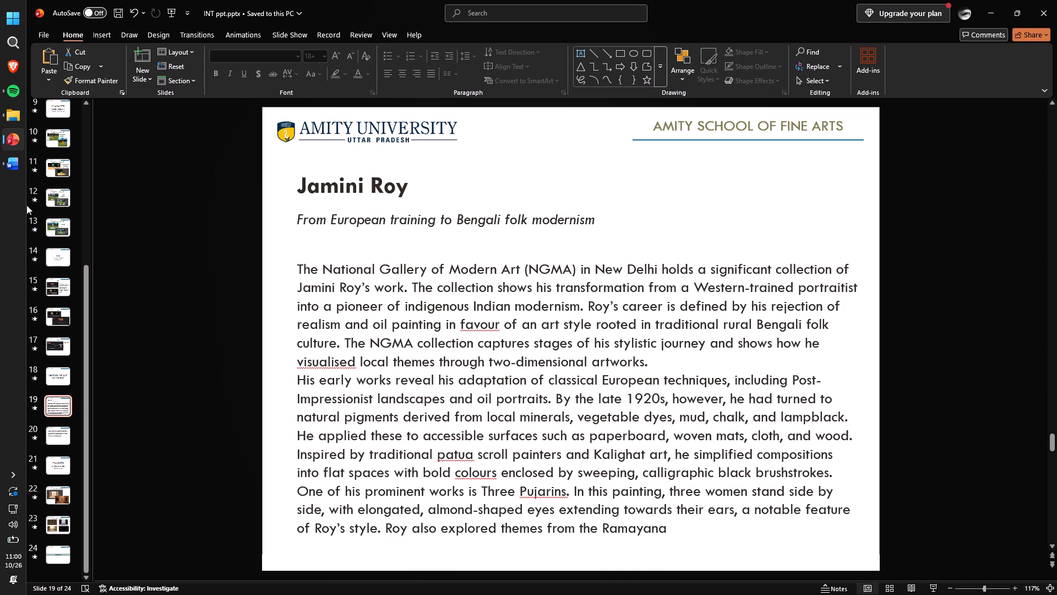
Switch to the NGMA report in Word and copy the whole Amrita Sher Gil section, from its heading to the last paragraph.
{"action": "left_click", "coordinate": [15, 169]}
{"action": "scroll", "coordinate": [526, 296], "scroll_direction": "up", "scroll_amount": 15}
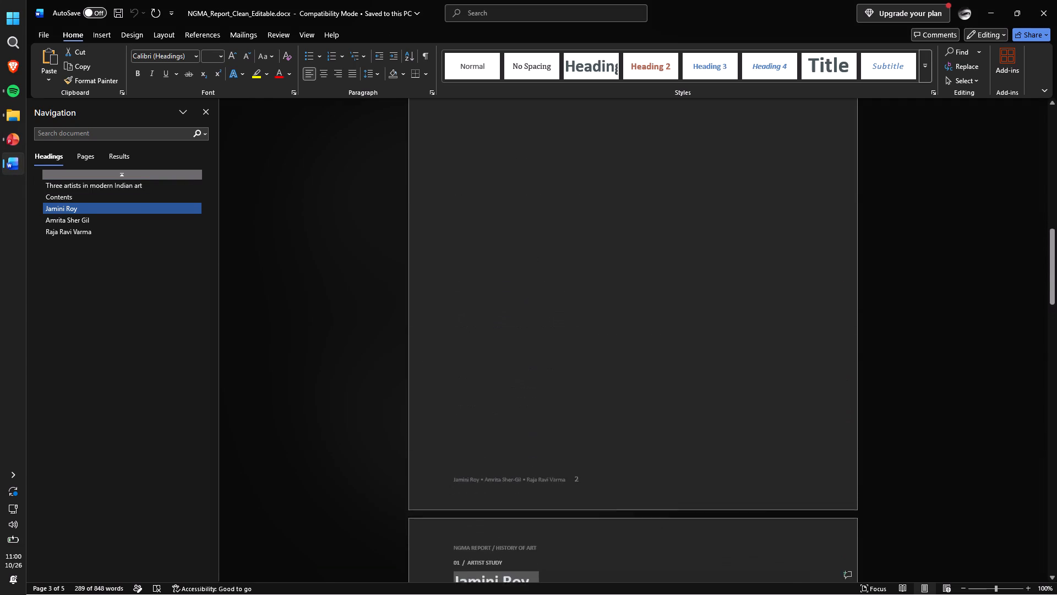
{"action": "scroll", "coordinate": [530, 292], "scroll_direction": "up", "scroll_amount": 16}
{"action": "scroll", "coordinate": [531, 290], "scroll_direction": "up", "scroll_amount": 6}
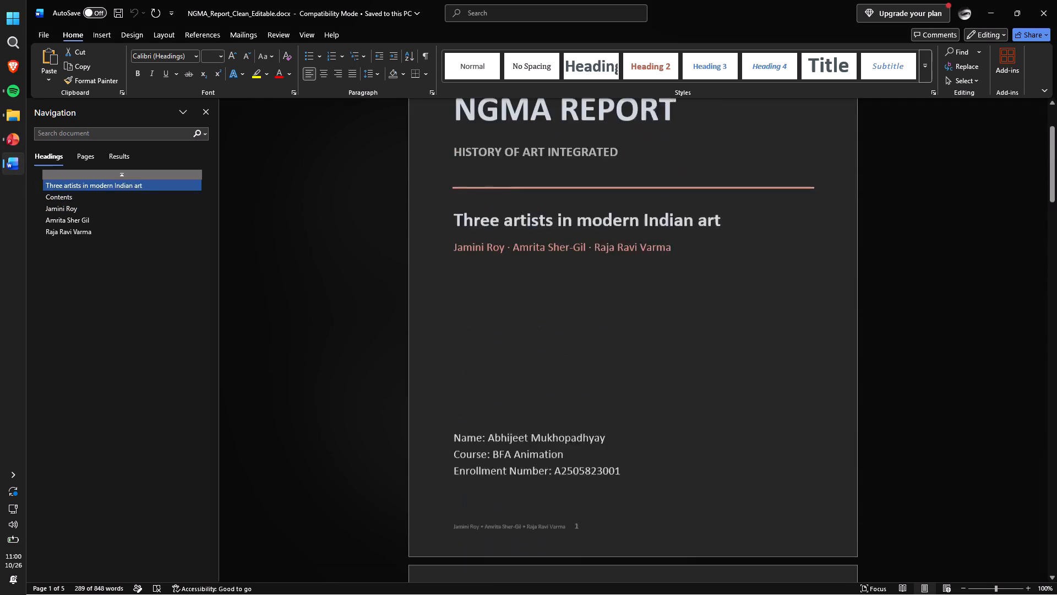
{"action": "scroll", "coordinate": [532, 289], "scroll_direction": "down", "scroll_amount": 20}
{"action": "scroll", "coordinate": [532, 289], "scroll_direction": "down", "scroll_amount": 17}
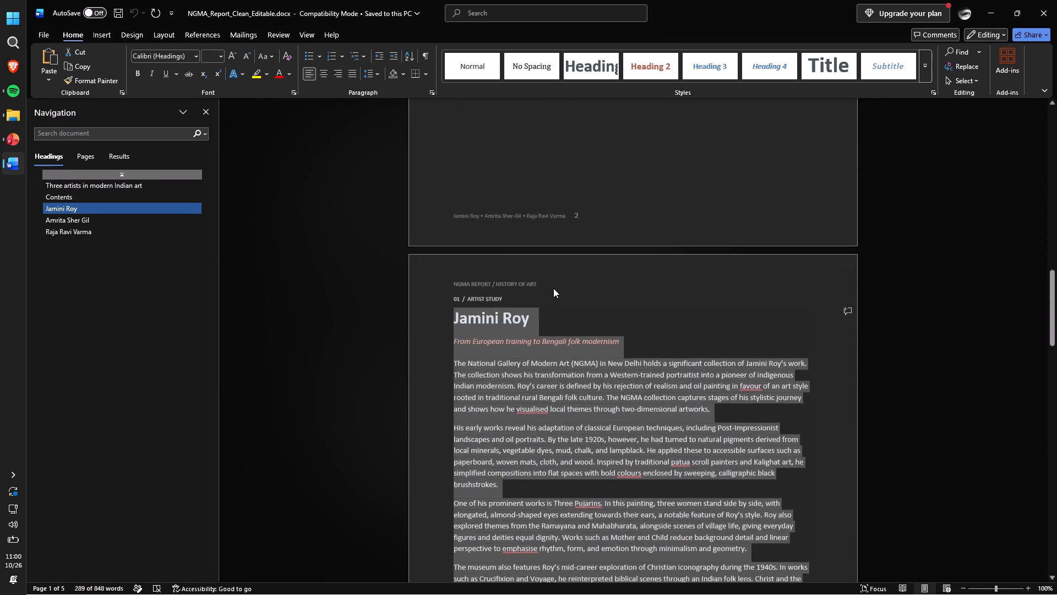
{"action": "scroll", "coordinate": [553, 288], "scroll_direction": "down", "scroll_amount": 11}
{"action": "scroll", "coordinate": [543, 285], "scroll_direction": "down", "scroll_amount": 19}
{"action": "scroll", "coordinate": [503, 214], "scroll_direction": "up", "scroll_amount": 4}
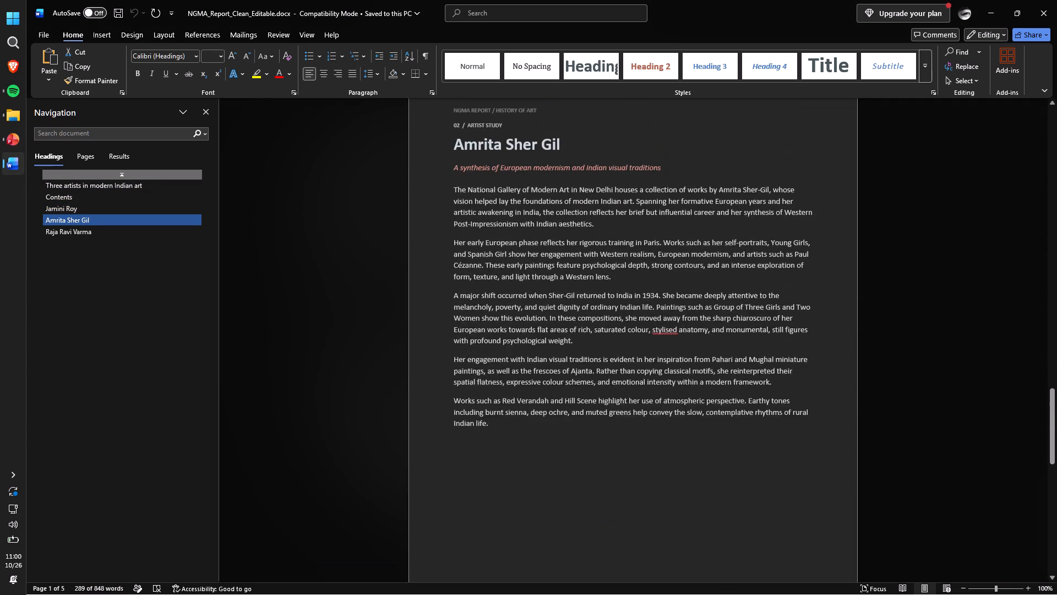
{"action": "left_click_drag", "start_coordinate": [457, 170], "coordinate": [584, 452]}
{"action": "right_click", "coordinate": [524, 341]}
{"action": "left_click", "coordinate": [564, 380]}
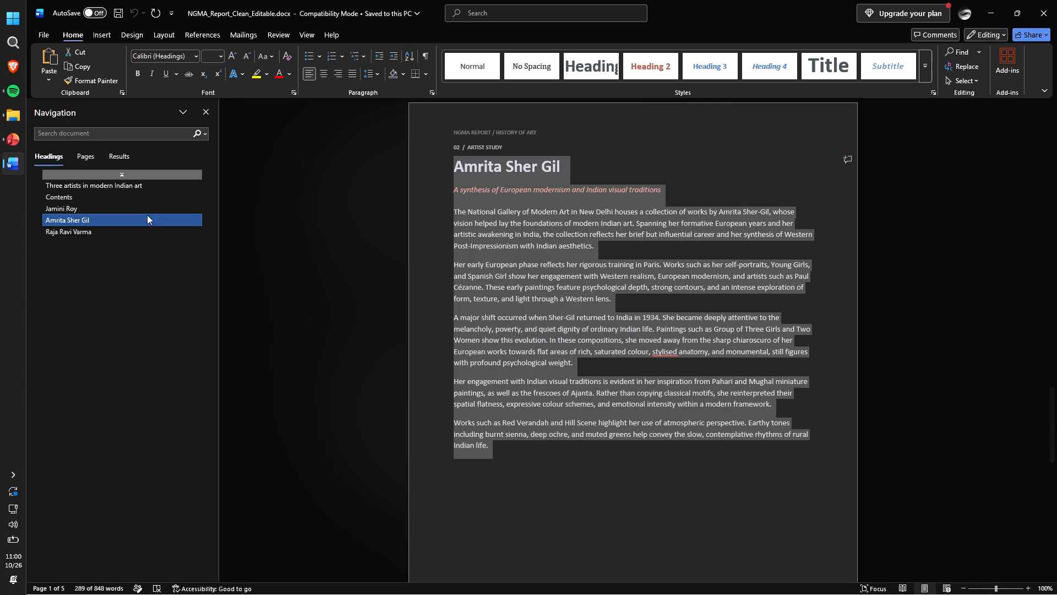
Back in the INT presentation, duplicate the Jamini Roy slide 19 and move the copy after slide 20.
{"action": "left_click", "coordinate": [17, 139]}
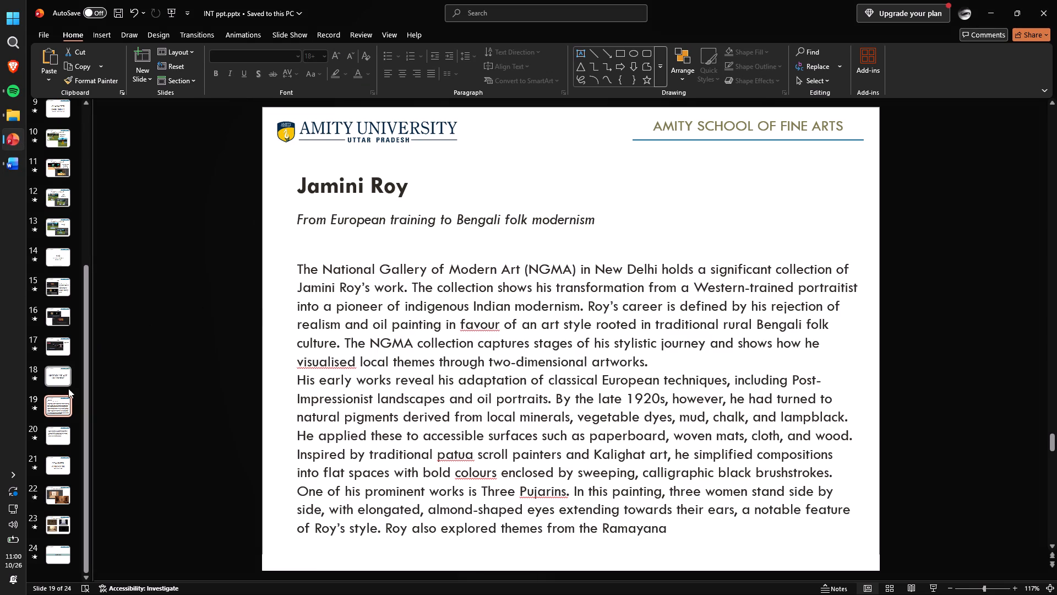
{"action": "right_click", "coordinate": [62, 441]}
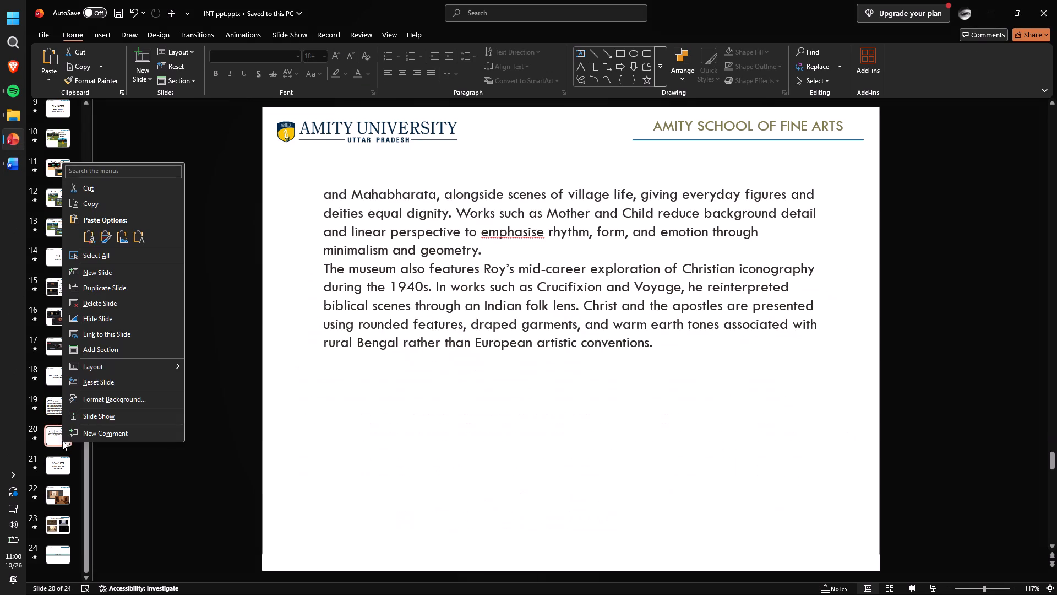
{"action": "left_click", "coordinate": [58, 410]}
{"action": "right_click", "coordinate": [58, 410]}
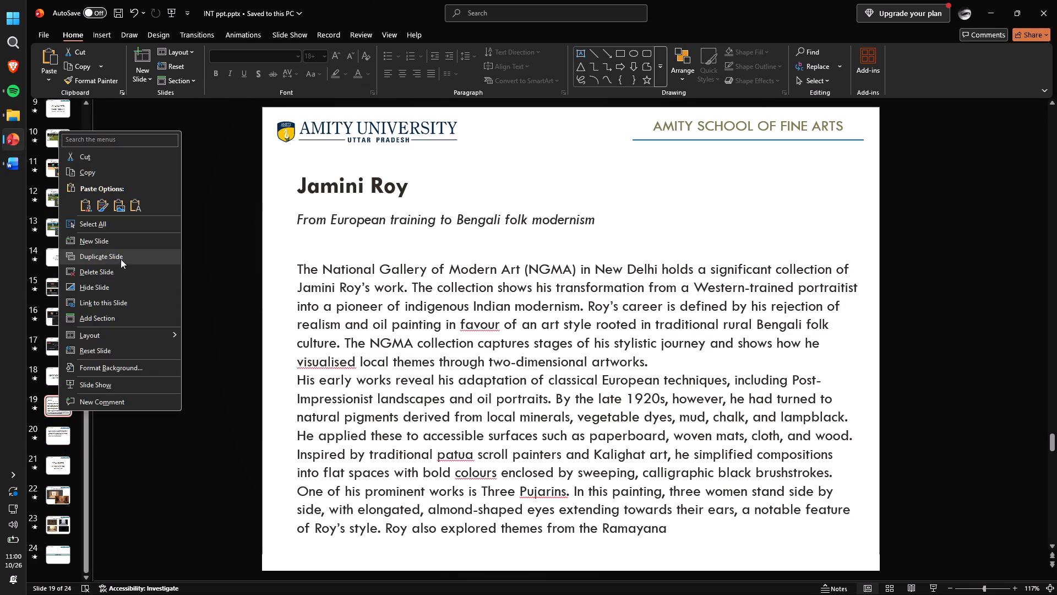
{"action": "left_click", "coordinate": [121, 258]}
{"action": "left_click_drag", "start_coordinate": [62, 437], "coordinate": [63, 476]}
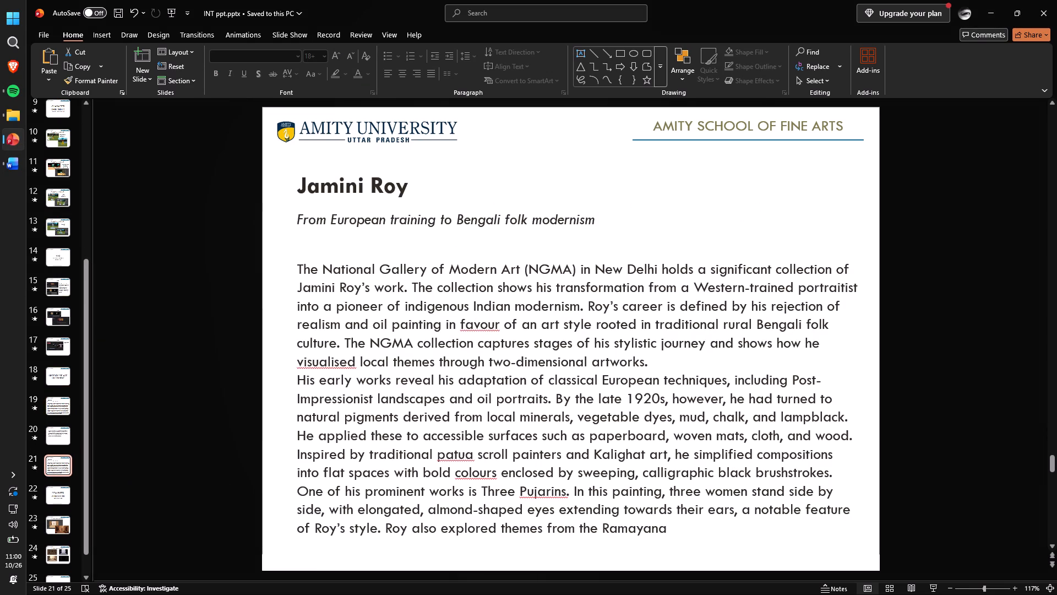
Replace all the Jamini Roy text on the new slide 21 with the copied Amrita Sher Gil section.
{"action": "left_click_drag", "start_coordinate": [299, 187], "coordinate": [675, 549]}
{"action": "key", "text": "ctrl+v"}
{"action": "scroll", "coordinate": [528, 391], "scroll_direction": "up", "scroll_amount": 11}
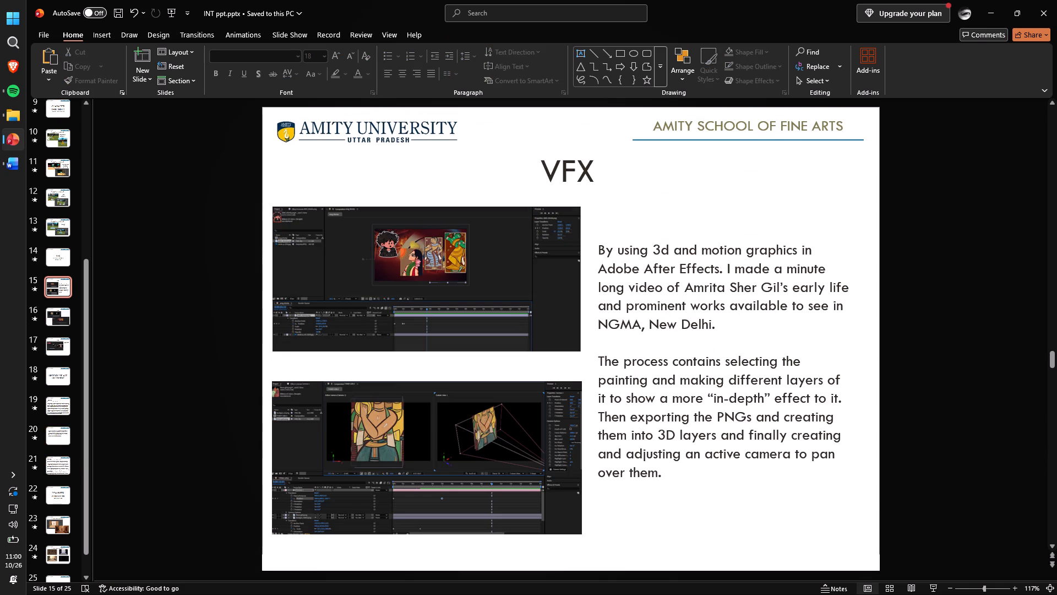
{"action": "left_click", "coordinate": [61, 493]}
{"action": "left_click", "coordinate": [62, 474]}
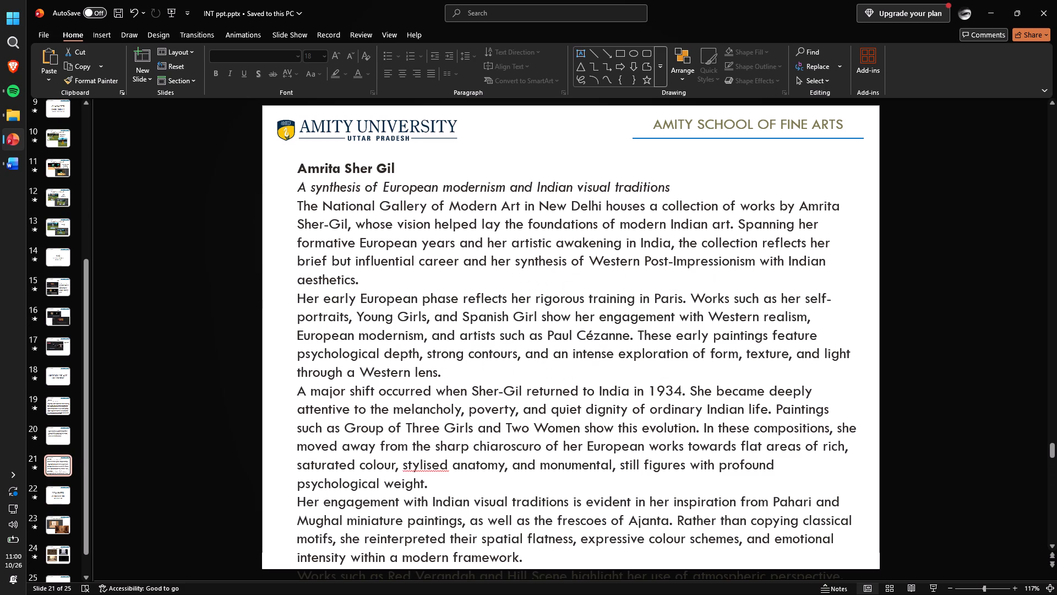
Set the "Amrita Sher Gil" heading to font size 24 and add a blank line below it.
{"action": "left_click_drag", "start_coordinate": [394, 165], "coordinate": [292, 171]}
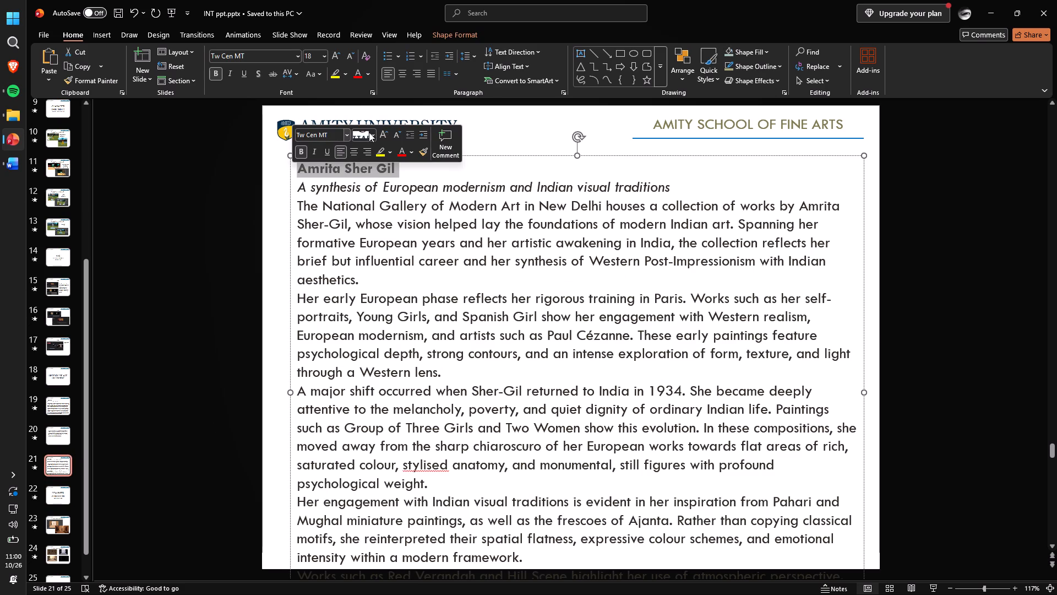
{"action": "left_click", "coordinate": [371, 134]}
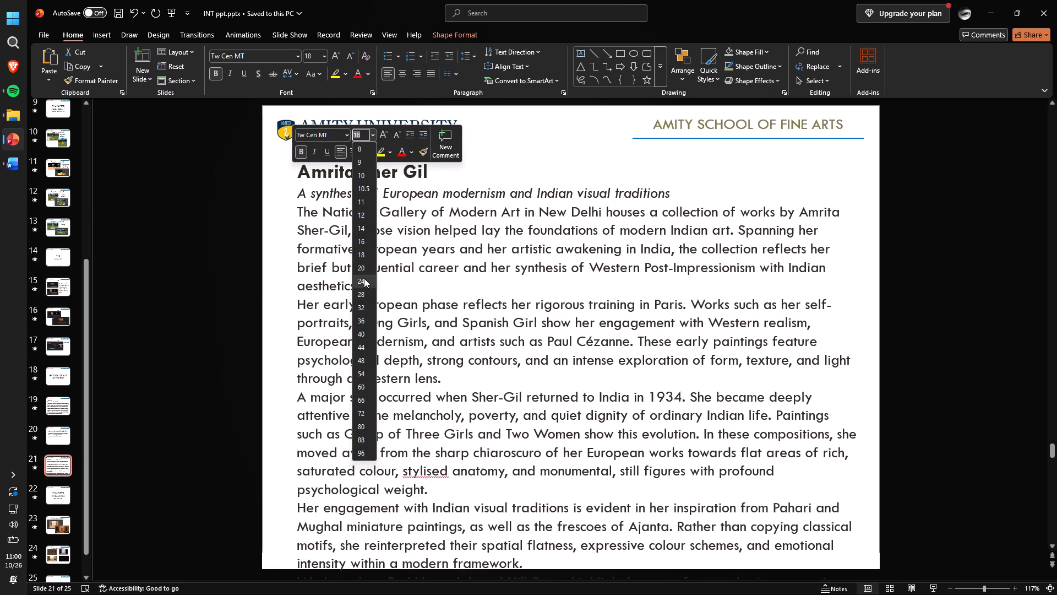
{"action": "left_click", "coordinate": [364, 278]}
{"action": "left_click", "coordinate": [443, 179]}
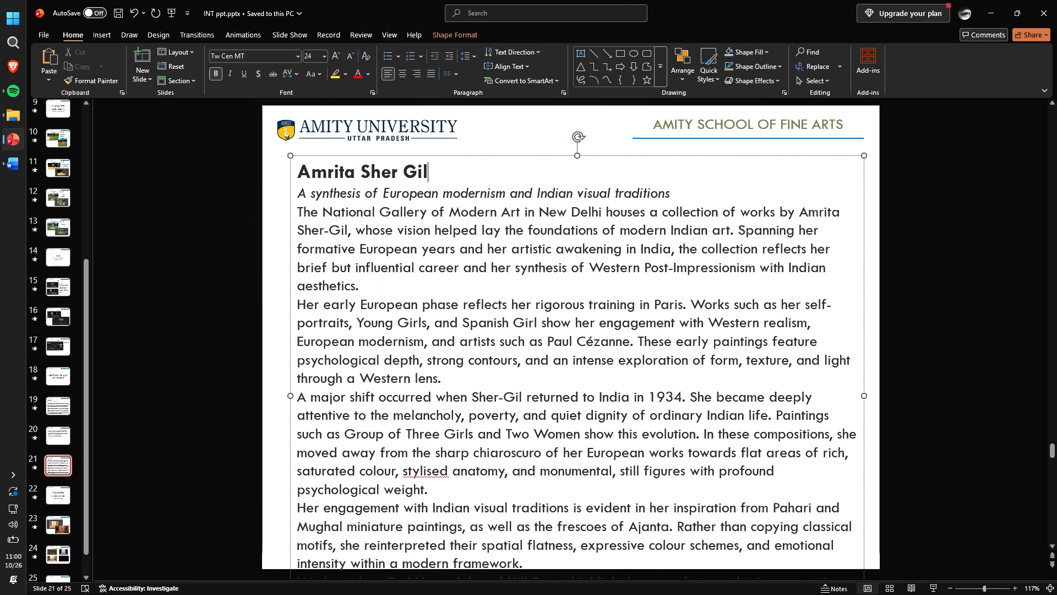
{"action": "key", "text": "Return"}
Copy the last two paragraphs, starting at "Her engagement with Indian visual traditions", and delete them from slide 21.
{"action": "scroll", "coordinate": [471, 220], "scroll_direction": "down", "scroll_amount": 5}
{"action": "scroll", "coordinate": [738, 463], "scroll_direction": "down", "scroll_amount": 4}
{"action": "scroll", "coordinate": [523, 518], "scroll_direction": "up", "scroll_amount": 1}
{"action": "scroll", "coordinate": [426, 499], "scroll_direction": "down", "scroll_amount": 1}
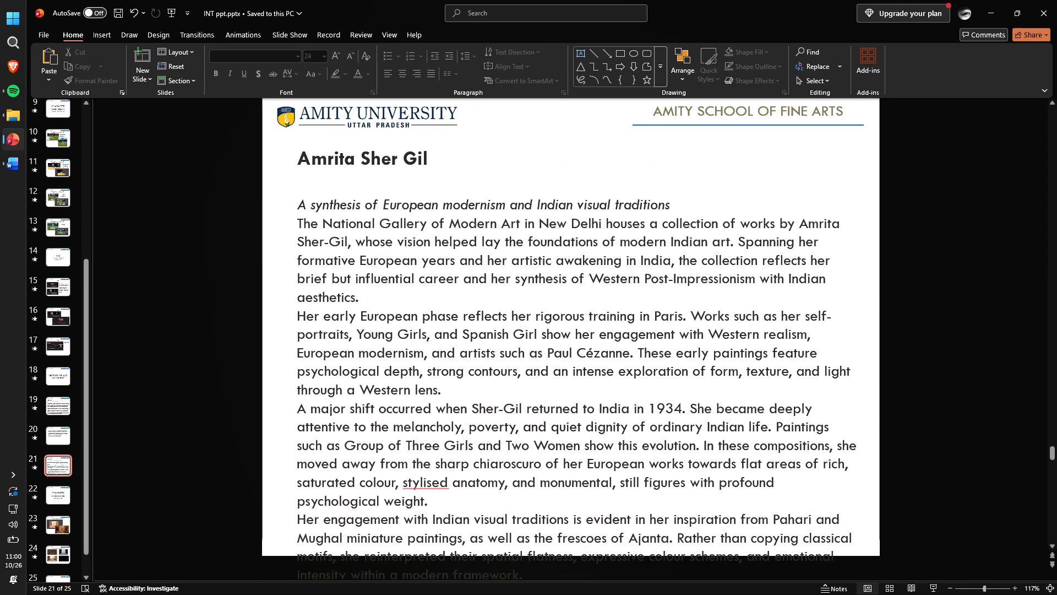
{"action": "left_click_drag", "start_coordinate": [564, 570], "coordinate": [541, 565]}
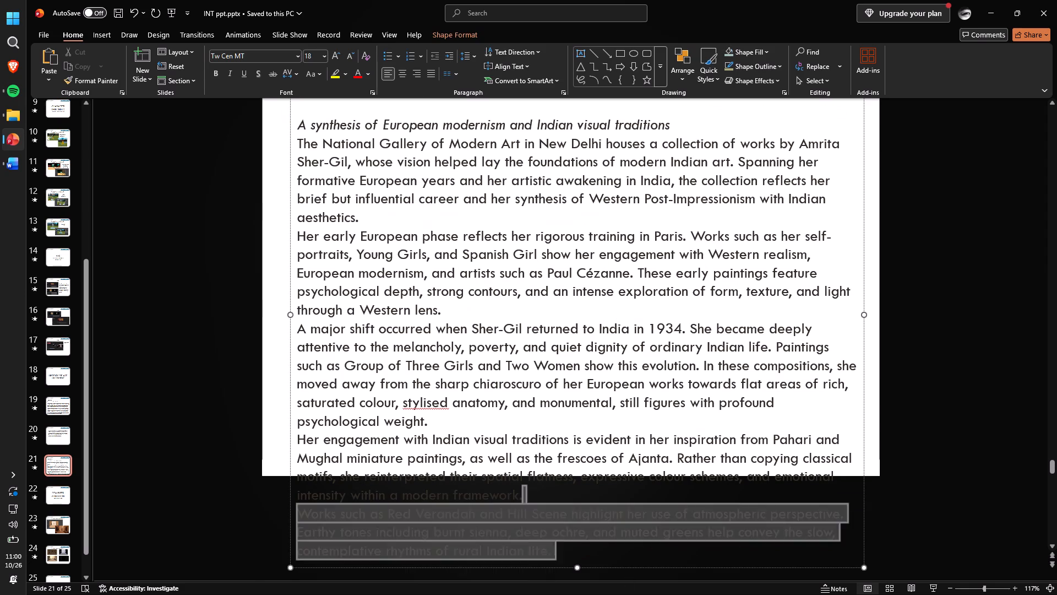
{"action": "left_click_drag", "start_coordinate": [541, 565], "coordinate": [448, 497]}
{"action": "left_click_drag", "start_coordinate": [561, 551], "coordinate": [342, 430]}
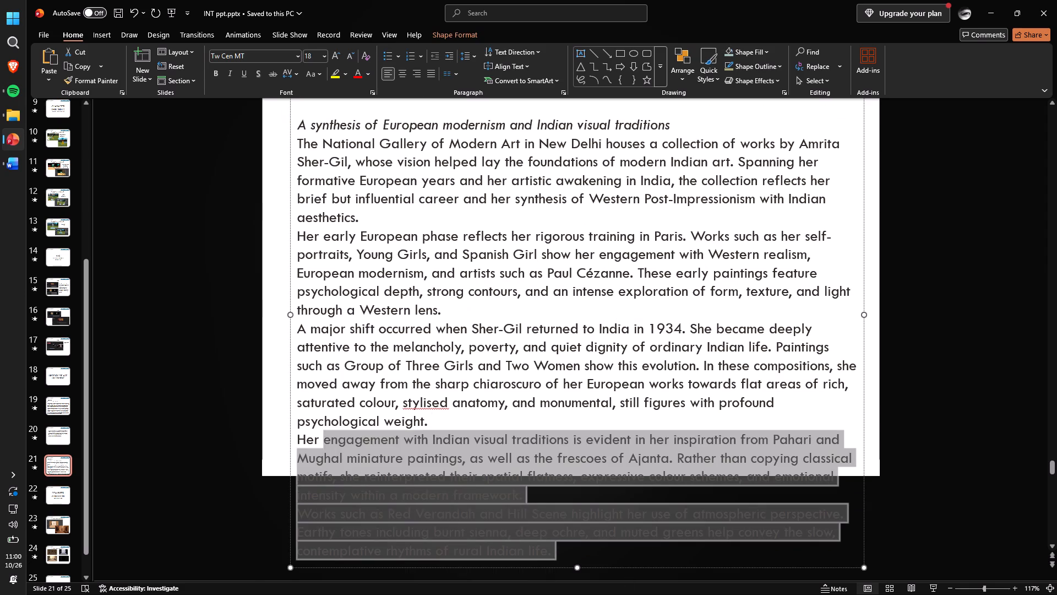
{"action": "left_click_drag", "start_coordinate": [342, 430], "coordinate": [306, 432]}
{"action": "key", "text": "ctrl+c"}
{"action": "key", "text": "BackSpace"}
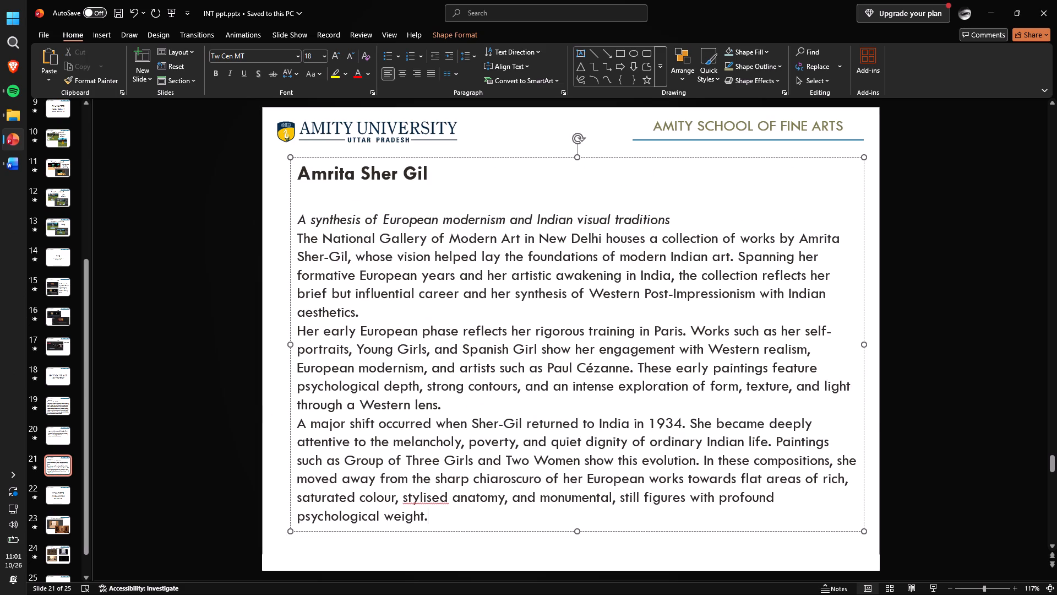
Duplicate the Jamini Roy continuation slide 20 and place the copy after the Amrita Sher Gil slide.
{"action": "left_click", "coordinate": [57, 437]}
{"action": "right_click", "coordinate": [57, 437]}
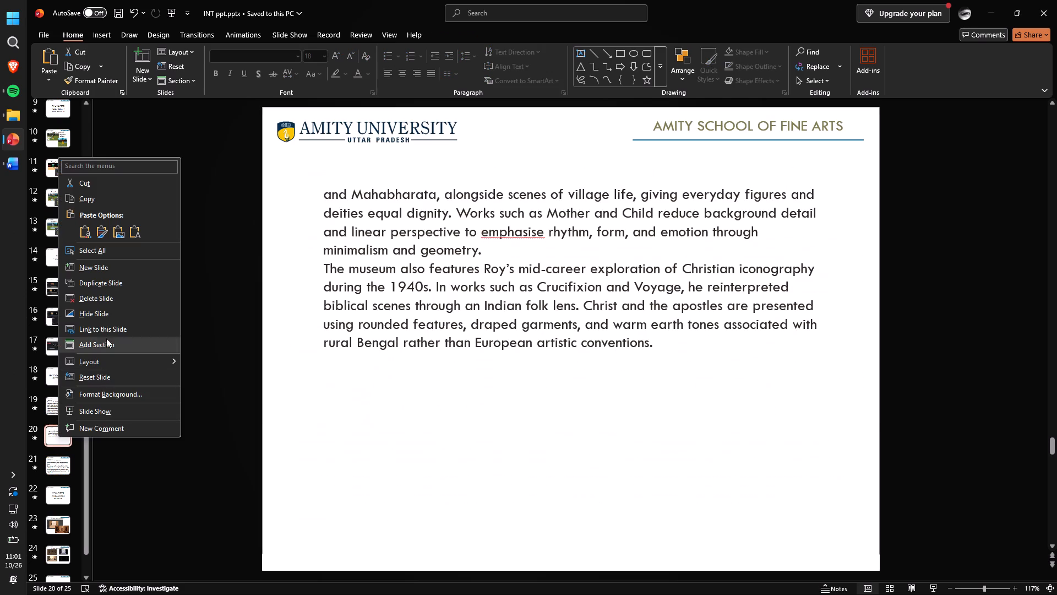
{"action": "left_click", "coordinate": [112, 288]}
{"action": "left_click_drag", "start_coordinate": [62, 461], "coordinate": [62, 471]}
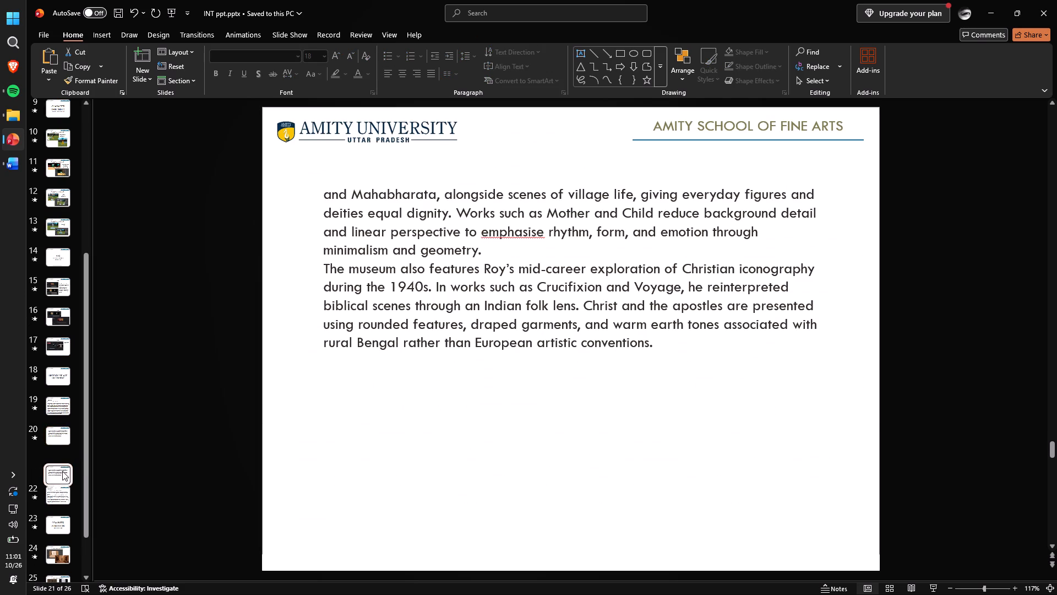
{"action": "left_click_drag", "start_coordinate": [62, 471], "coordinate": [60, 494]}
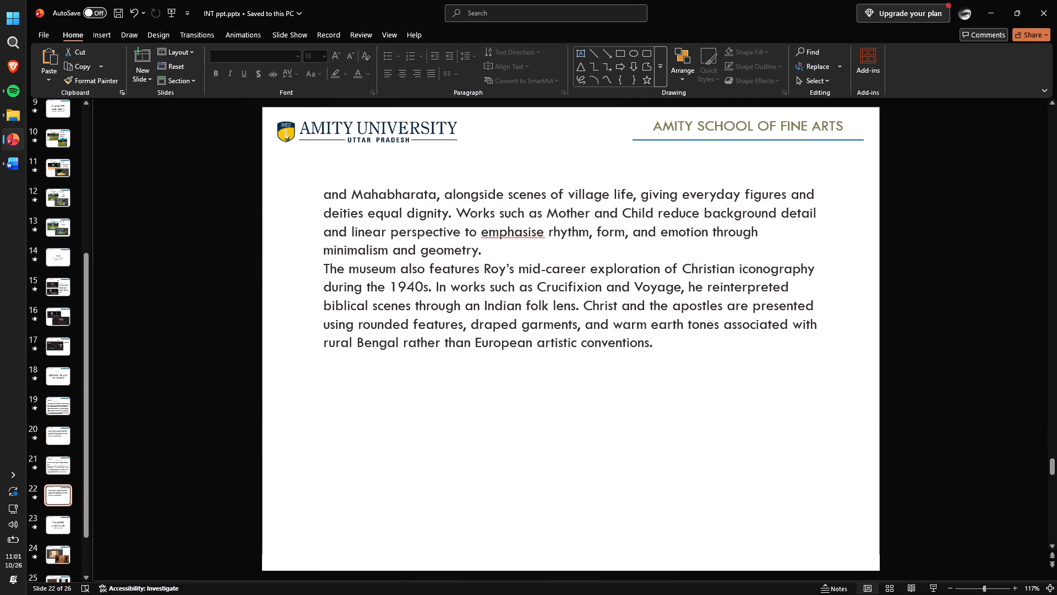
Replace the Jamini Roy text on slide 22 with the two copied Amrita Sher Gil paragraphs.
{"action": "left_click_drag", "start_coordinate": [652, 345], "coordinate": [302, 172]}
{"action": "key", "text": "ctrl+v"}
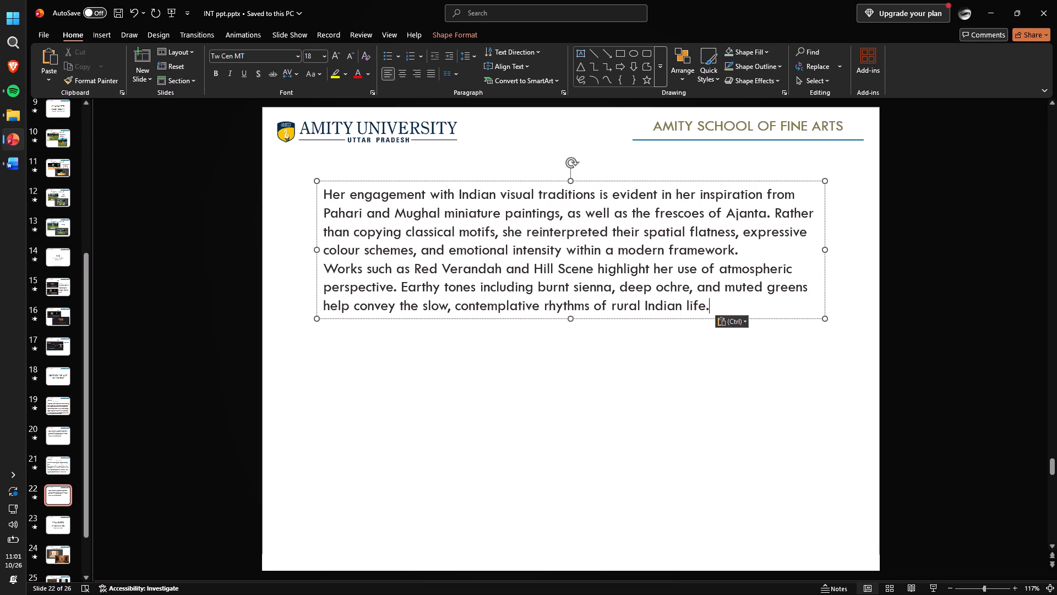
{"action": "left_click", "coordinate": [165, 144]}
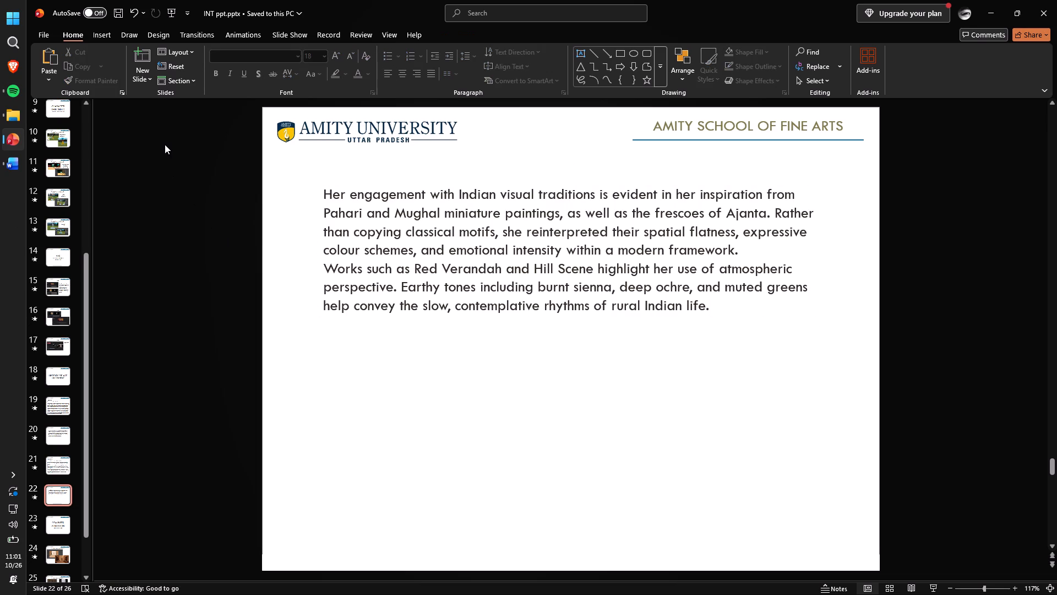
Review the History of Art slides 18 to 22, comparing the Jamini Roy and Amrita Sher Gil text layouts.
{"action": "left_click", "coordinate": [62, 466]}
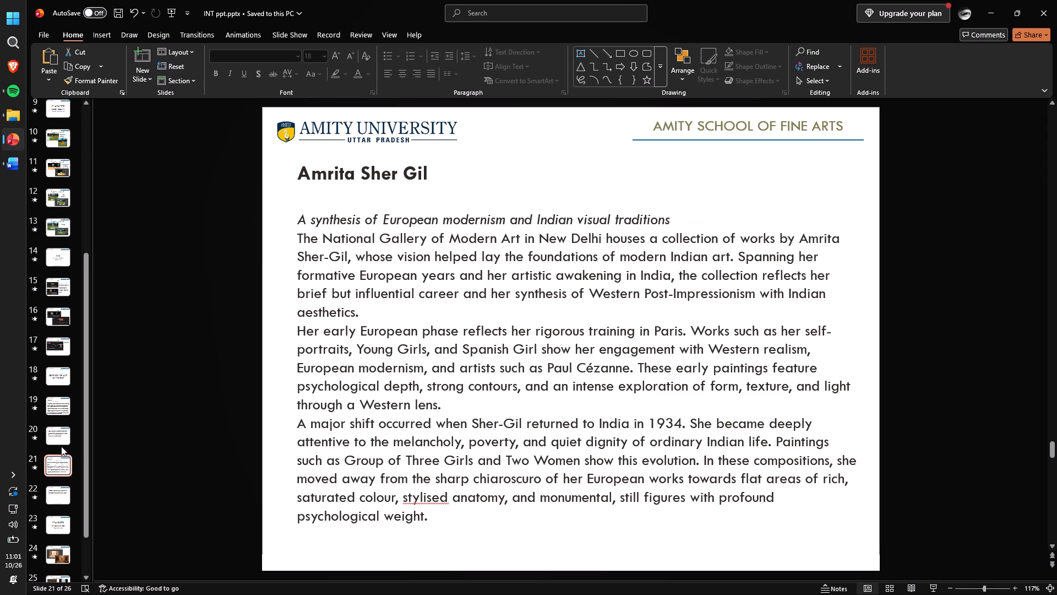
{"action": "left_click", "coordinate": [61, 434]}
{"action": "left_click", "coordinate": [63, 406]}
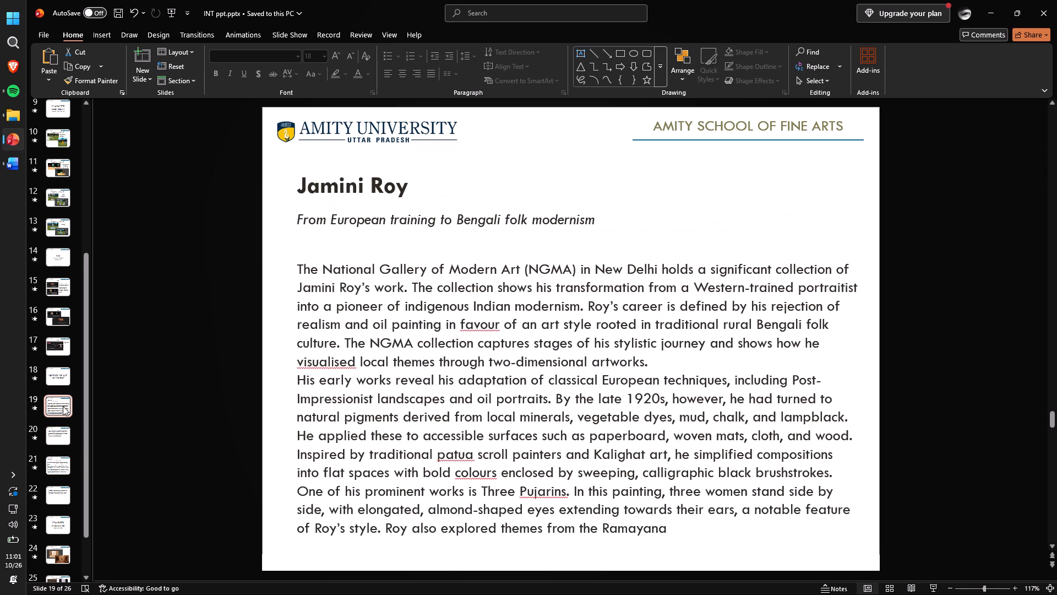
{"action": "left_click", "coordinate": [64, 381]}
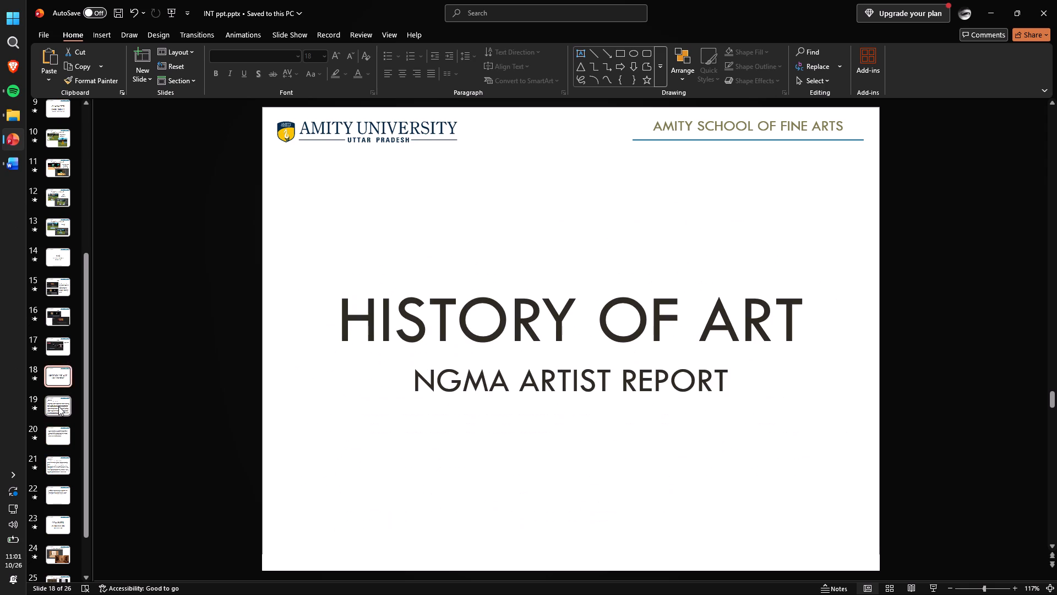
{"action": "left_click", "coordinate": [58, 406]}
{"action": "left_click", "coordinate": [59, 433]}
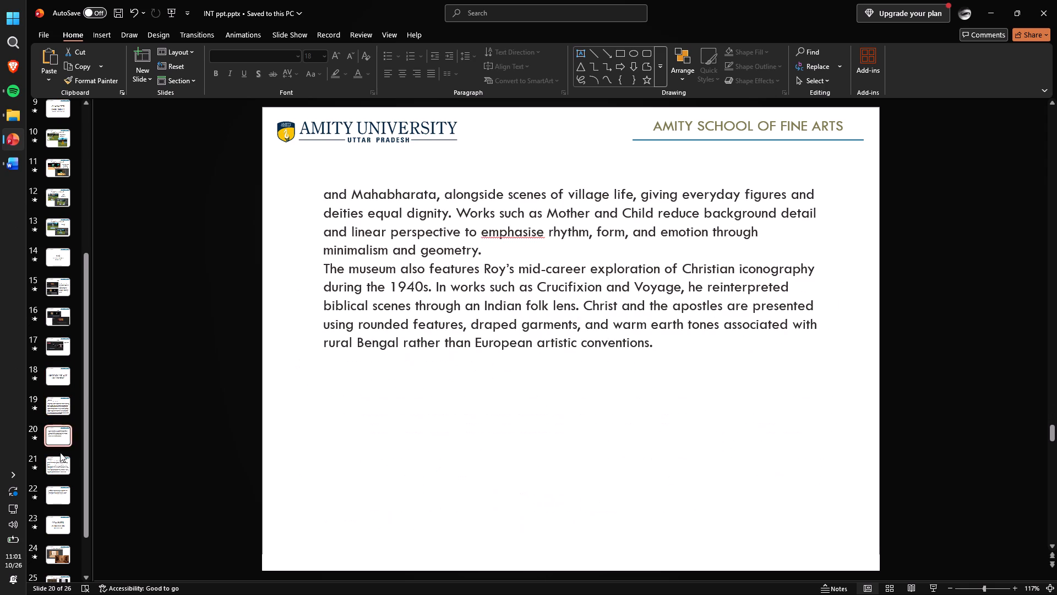
{"action": "left_click", "coordinate": [61, 467]}
{"action": "left_click", "coordinate": [58, 493]}
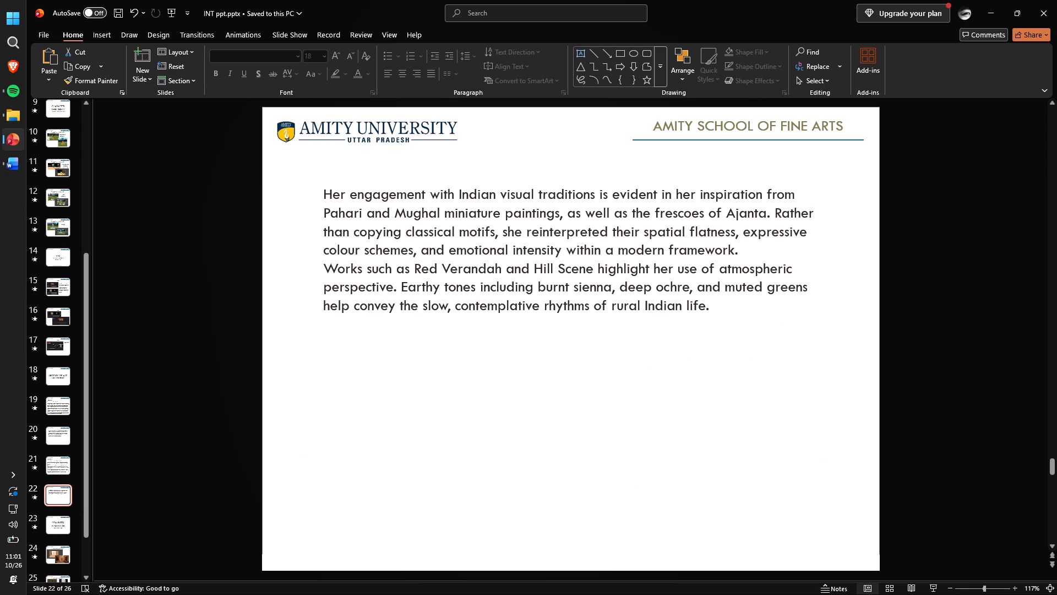
{"action": "left_click", "coordinate": [61, 414]}
{"action": "left_click", "coordinate": [53, 441]}
{"action": "left_click", "coordinate": [57, 469]}
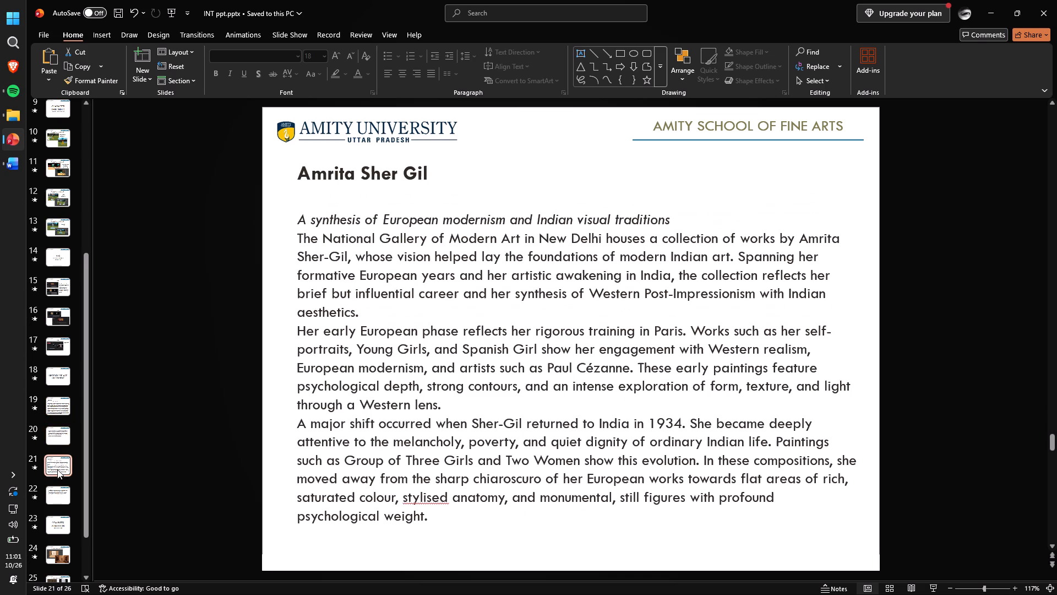
Duplicate the two Amrita Sher Gil slides, 21 and 22, together so the copies follow them as slides 23 and 24.
{"action": "left_click", "coordinate": [64, 497], "text": "shift"}
{"action": "right_click", "coordinate": [63, 466]}
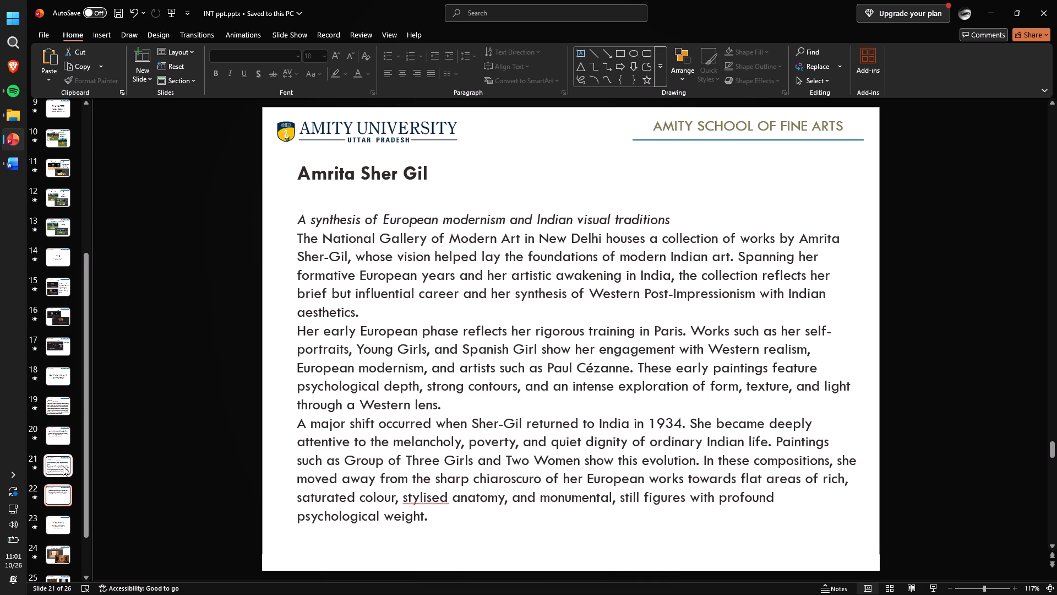
{"action": "left_click", "coordinate": [122, 313]}
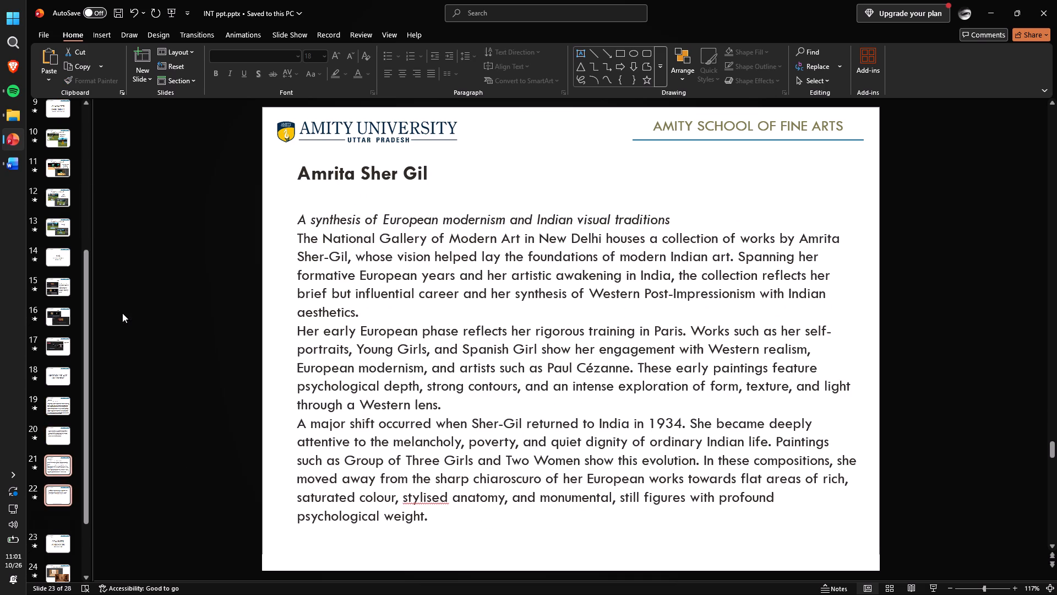
{"action": "scroll", "coordinate": [62, 518], "scroll_direction": "down", "scroll_amount": 3}
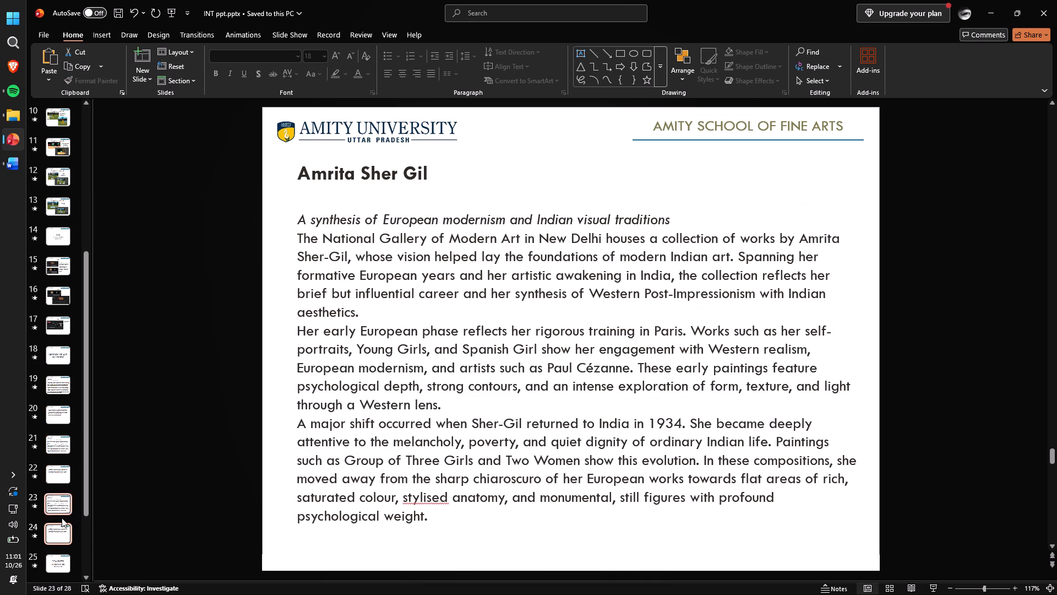
{"action": "scroll", "coordinate": [62, 518], "scroll_direction": "down", "scroll_amount": 1}
In the NGMA report in Word, copy the Raja Ravi Varma section from its heading through the third paragraph, ending "realistic human emotion.".
{"action": "left_click", "coordinate": [21, 173]}
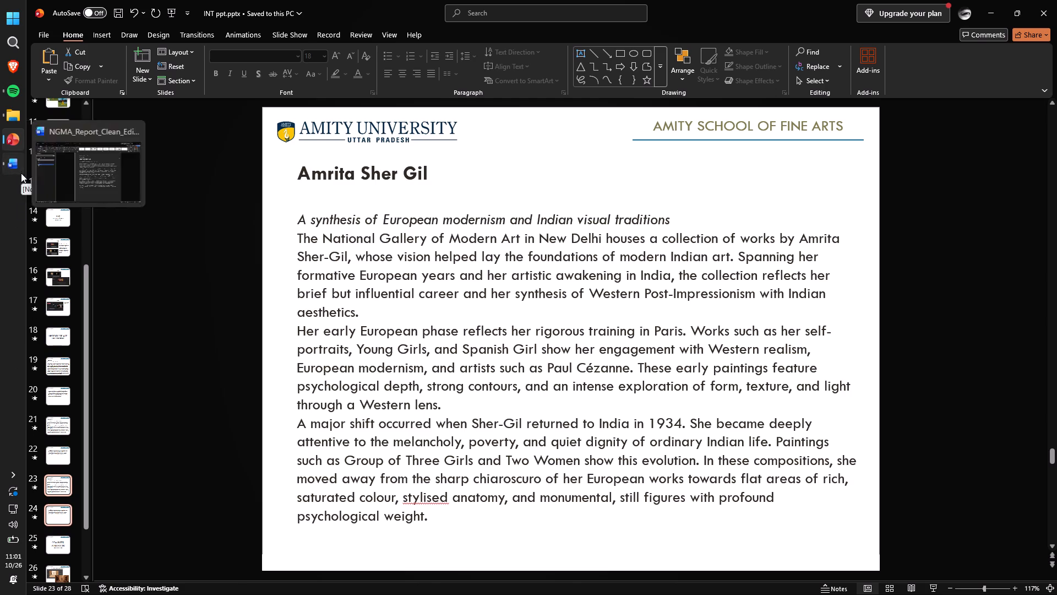
{"action": "scroll", "coordinate": [347, 261], "scroll_direction": "down", "scroll_amount": 18}
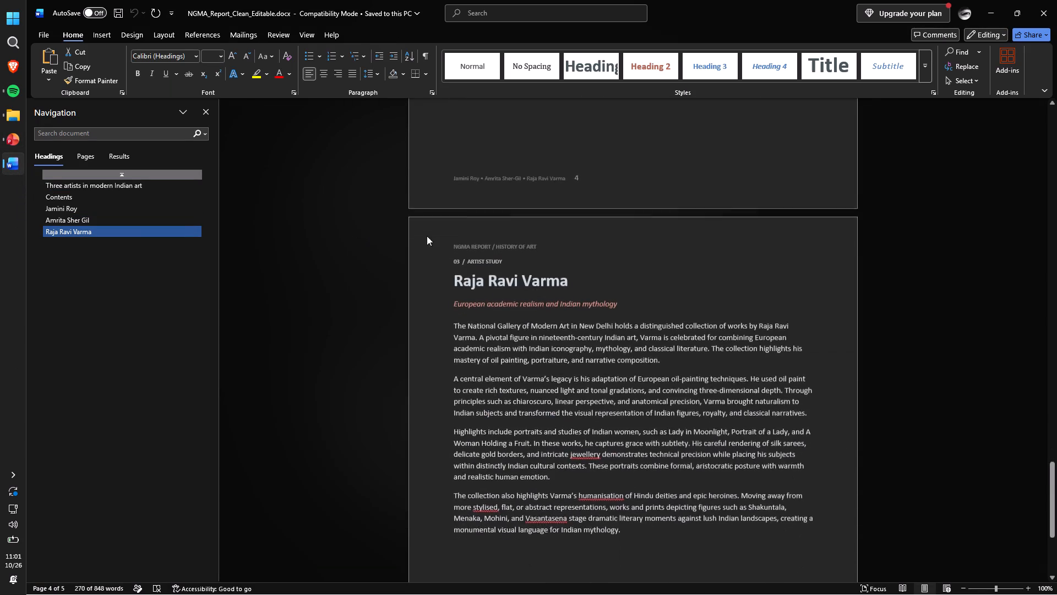
{"action": "scroll", "coordinate": [427, 236], "scroll_direction": "down", "scroll_amount": 3}
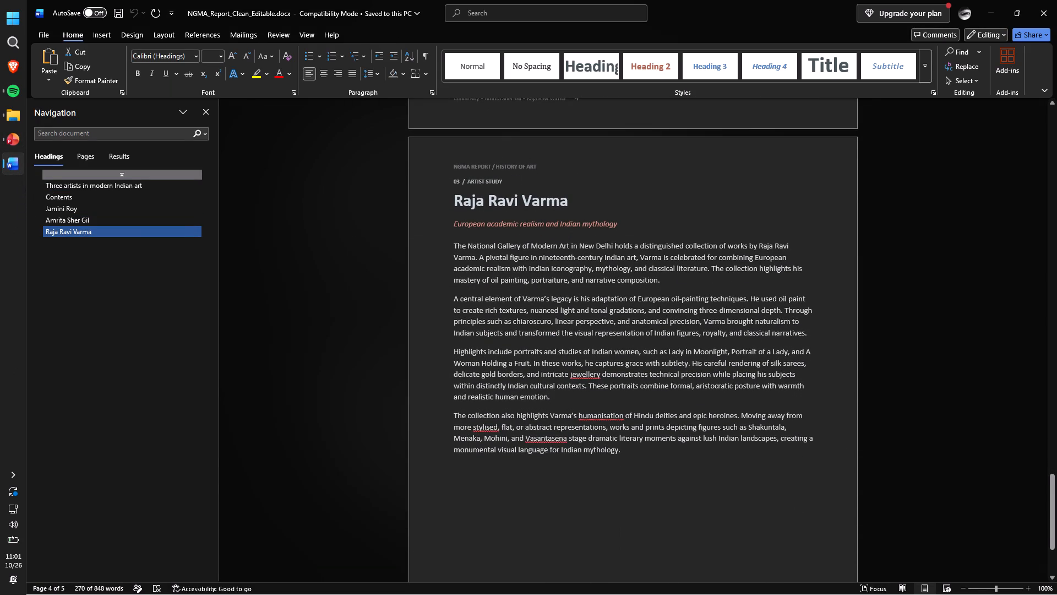
{"action": "left_click_drag", "start_coordinate": [456, 198], "coordinate": [573, 343]}
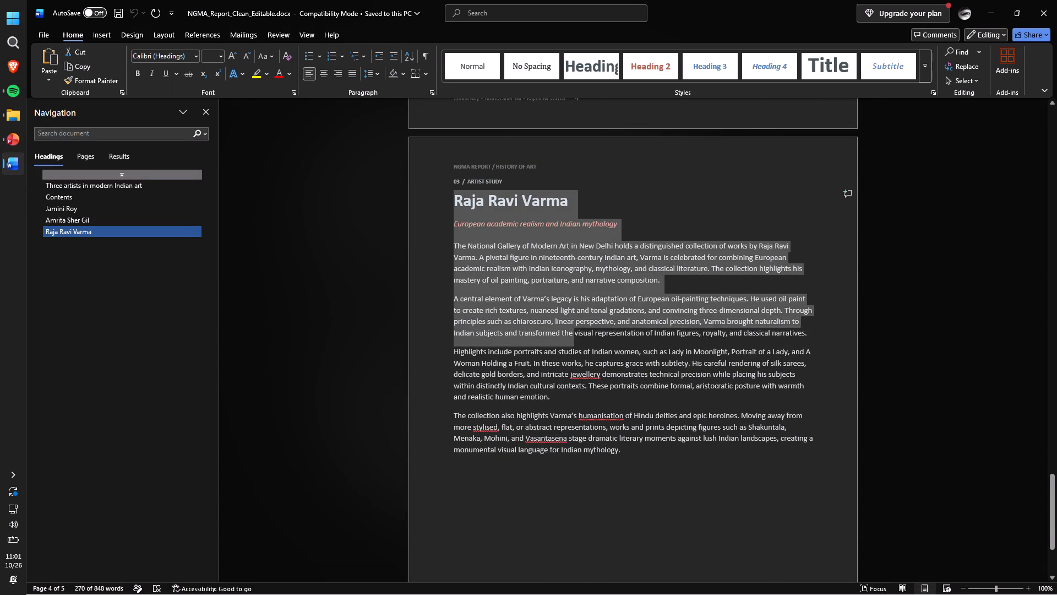
{"action": "left_click_drag", "start_coordinate": [573, 343], "coordinate": [552, 397]}
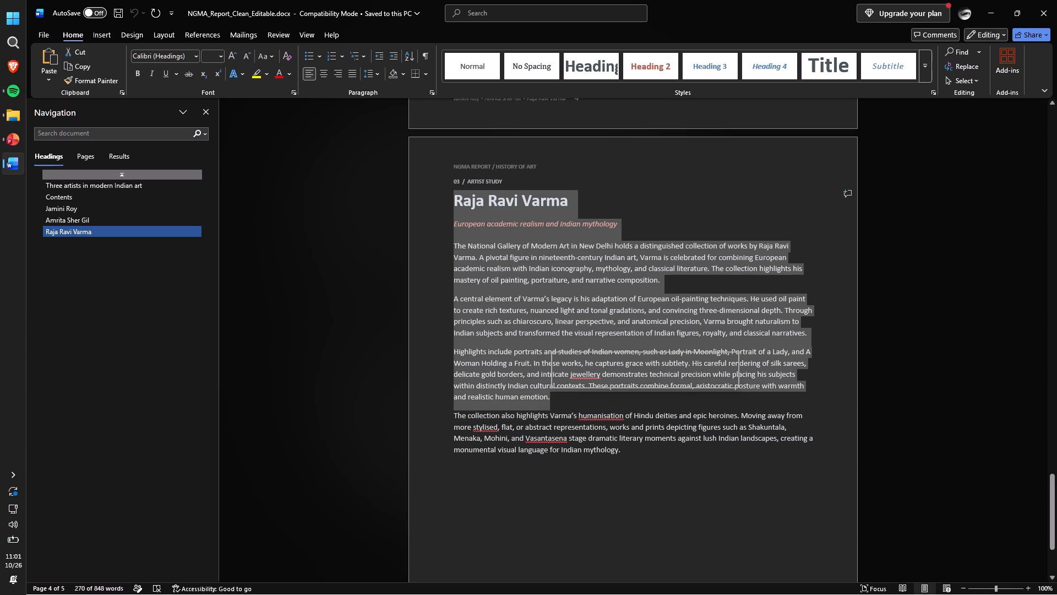
{"action": "right_click", "coordinate": [543, 326]}
{"action": "left_click", "coordinate": [579, 361]}
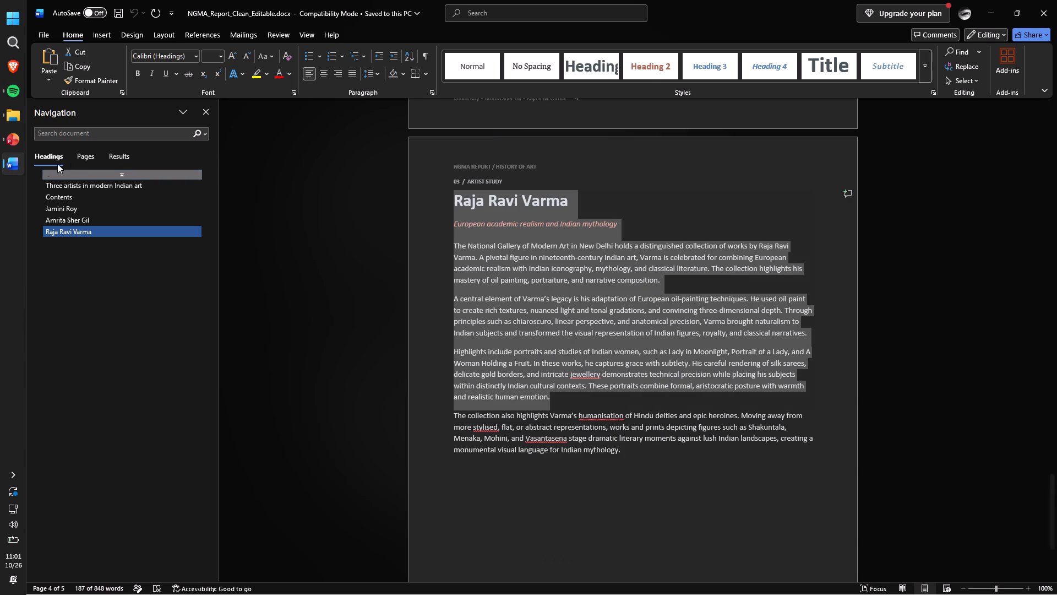
Back in the PowerPoint presentation, replace all the Amrita Sher Gil text on slide 23 with the copied Raja Ravi Varma text.
{"action": "left_click", "coordinate": [8, 142]}
{"action": "left_click_drag", "start_coordinate": [433, 516], "coordinate": [382, 455]}
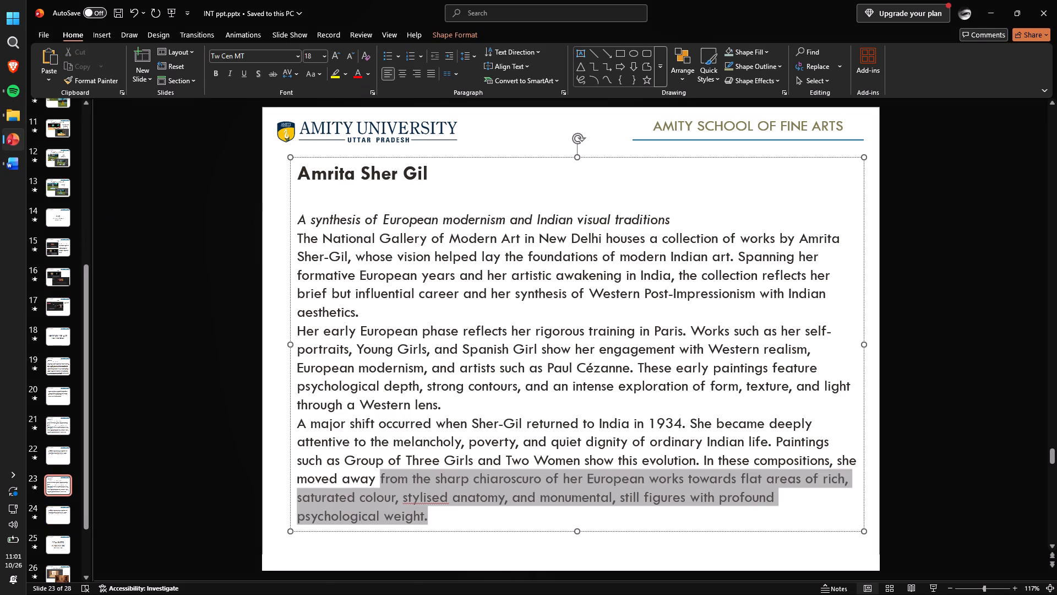
{"action": "left_click_drag", "start_coordinate": [382, 455], "coordinate": [312, 166]}
{"action": "key", "text": "ctrl+v"}
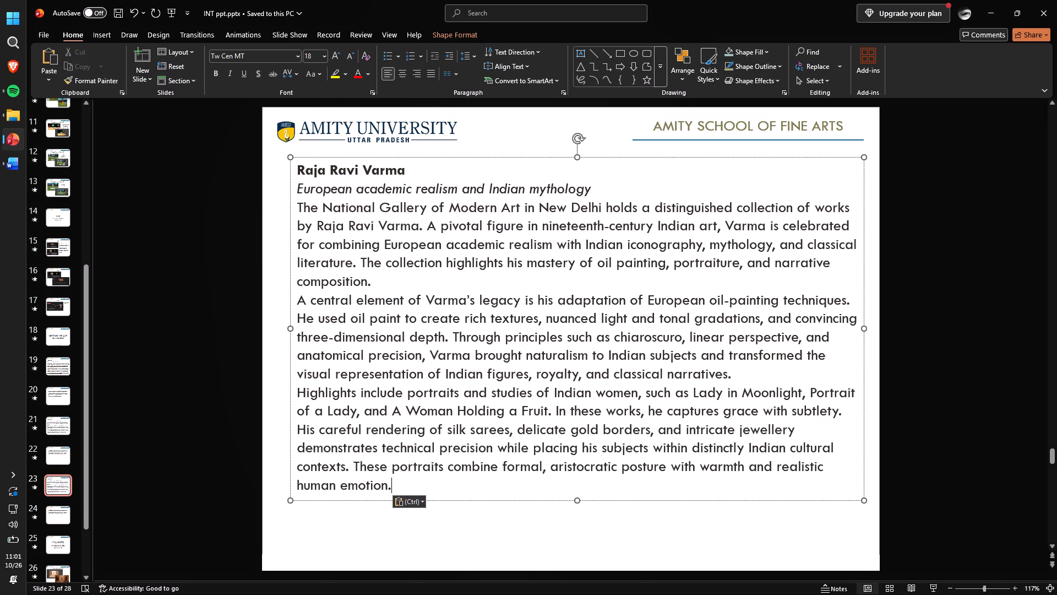
Insert a blank line below the Raja Ravi Varma heading on slide 23 and set the heading's font size to 24.
{"action": "left_click", "coordinate": [416, 176]}
{"action": "key", "text": "Return"}
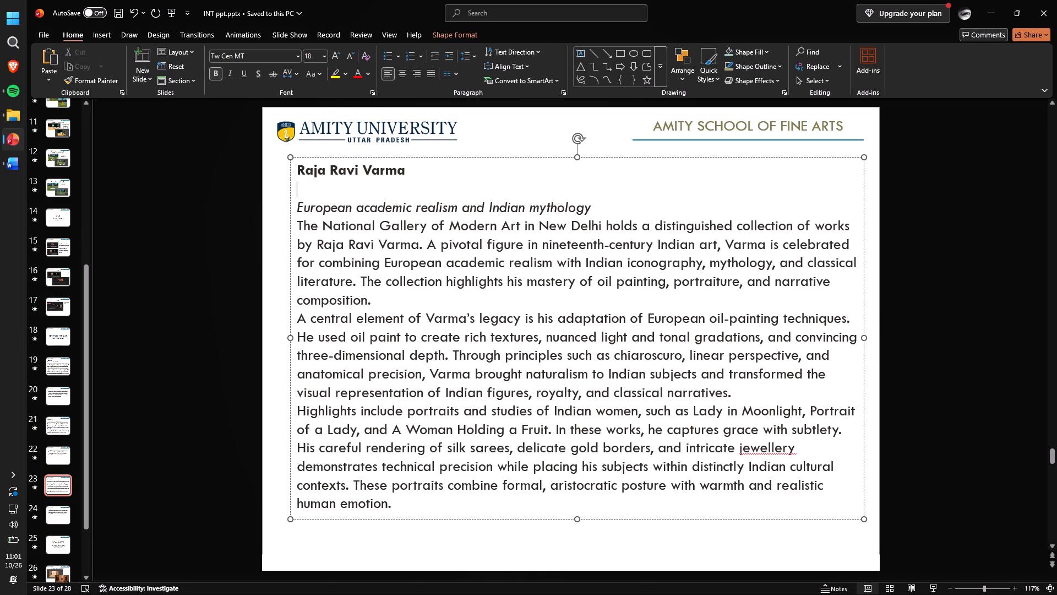
{"action": "left_click_drag", "start_coordinate": [408, 171], "coordinate": [292, 169]}
{"action": "left_click", "coordinate": [375, 134]}
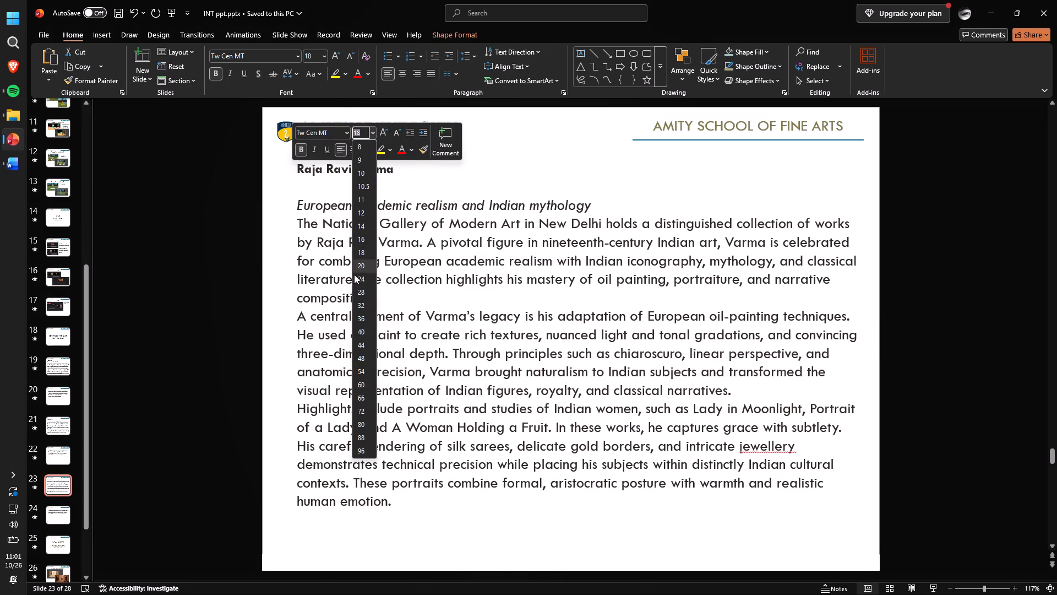
{"action": "left_click", "coordinate": [354, 277]}
{"action": "left_click", "coordinate": [438, 194]}
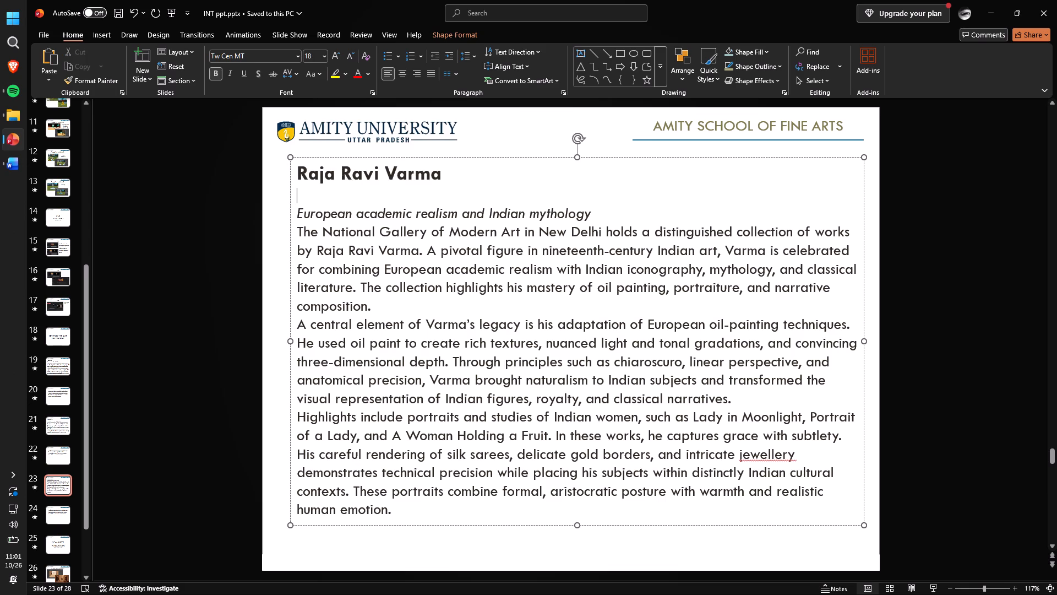
Examine slides 23 to 25 to check where the Raja Ravi Varma text should continue before the Computer Animation title slide.
{"action": "scroll", "coordinate": [55, 506], "scroll_direction": "down", "scroll_amount": 2}
{"action": "left_click", "coordinate": [60, 500]}
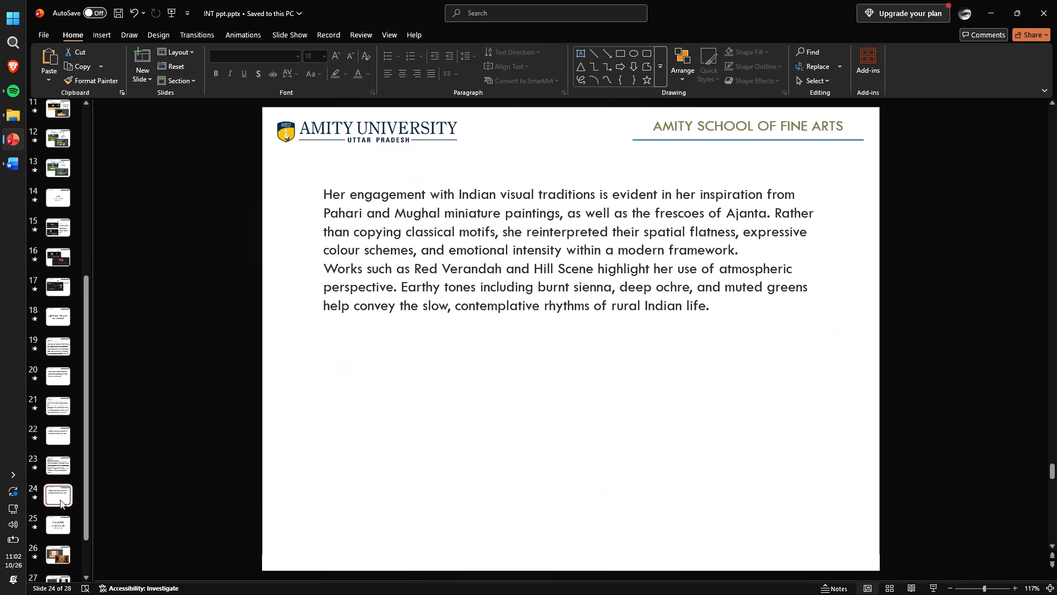
{"action": "left_click", "coordinate": [56, 529]}
{"action": "left_click", "coordinate": [64, 495]}
{"action": "left_click_drag", "start_coordinate": [85, 500], "coordinate": [89, 522]}
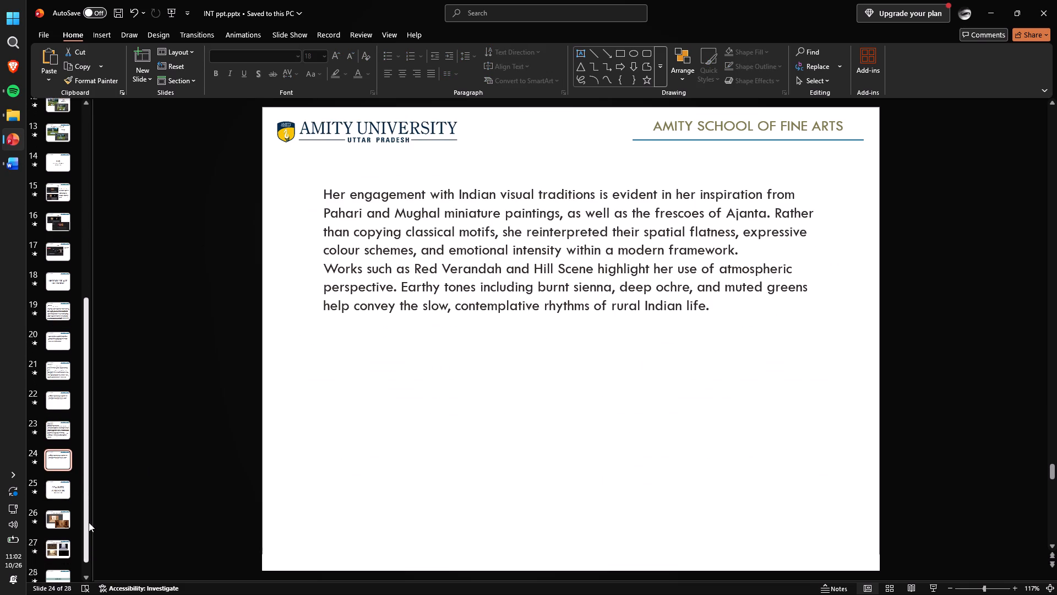
{"action": "left_click_drag", "start_coordinate": [89, 522], "coordinate": [90, 539]}
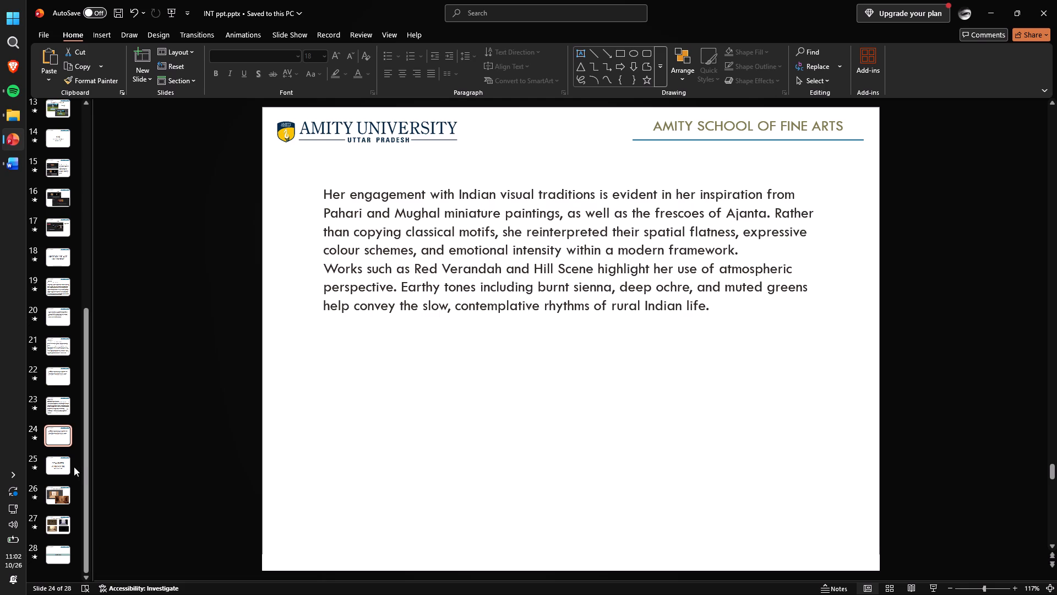
{"action": "left_click", "coordinate": [69, 466]}
{"action": "left_click", "coordinate": [66, 441]}
{"action": "left_click", "coordinate": [62, 409]}
{"action": "left_click", "coordinate": [56, 438]}
In the Word report, copy the final Raja Ravi Varma paragraph, starting at "The collection also highlights Varma's humanisation".
{"action": "left_click", "coordinate": [13, 160]}
{"action": "left_click_drag", "start_coordinate": [453, 414], "coordinate": [465, 417]}
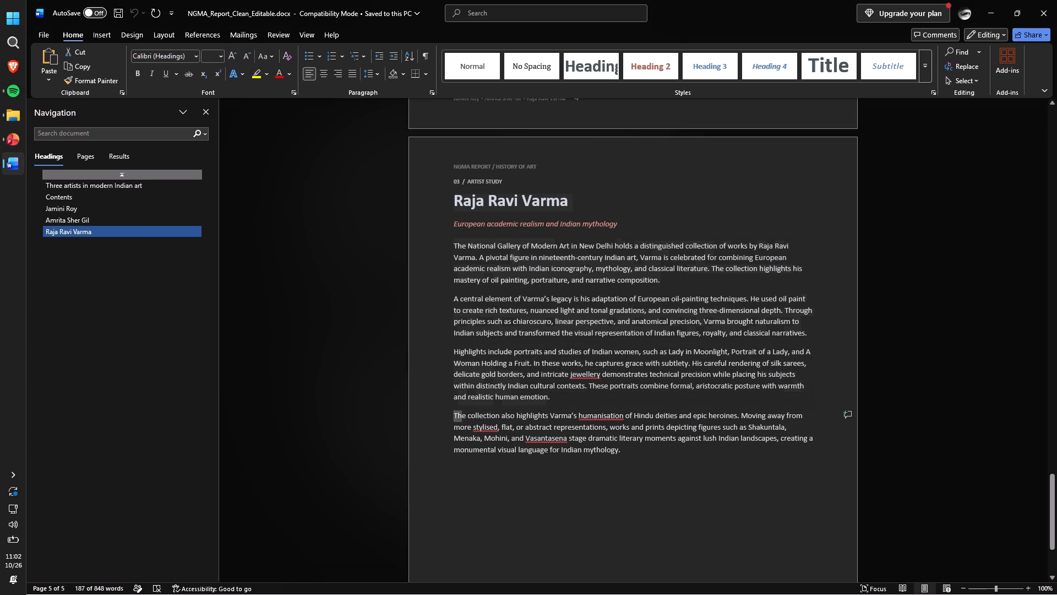
{"action": "left_click_drag", "start_coordinate": [465, 417], "coordinate": [626, 452]}
{"action": "right_click", "coordinate": [598, 441]}
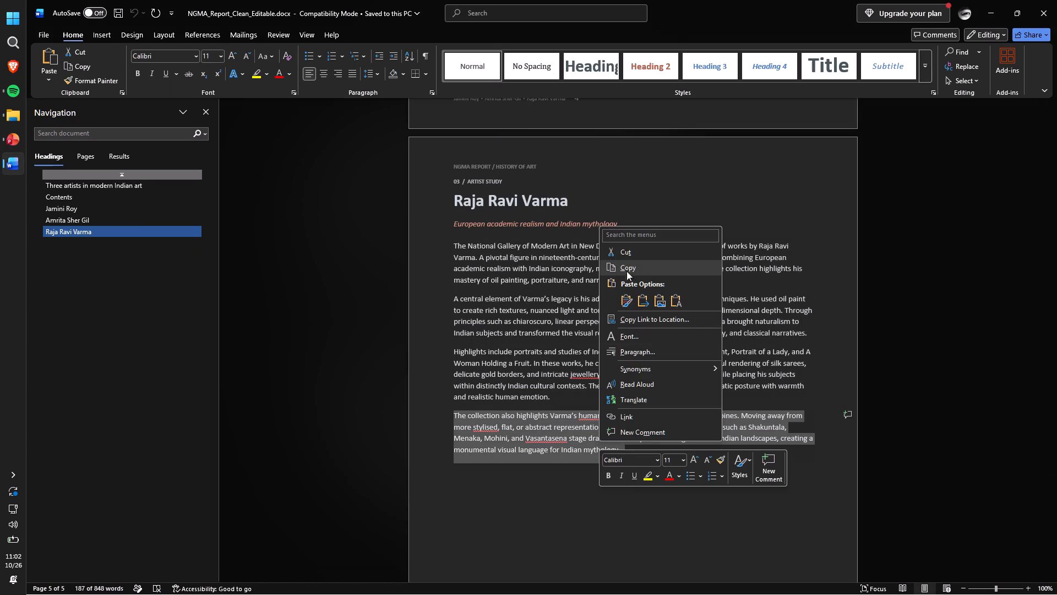
{"action": "left_click", "coordinate": [626, 272]}
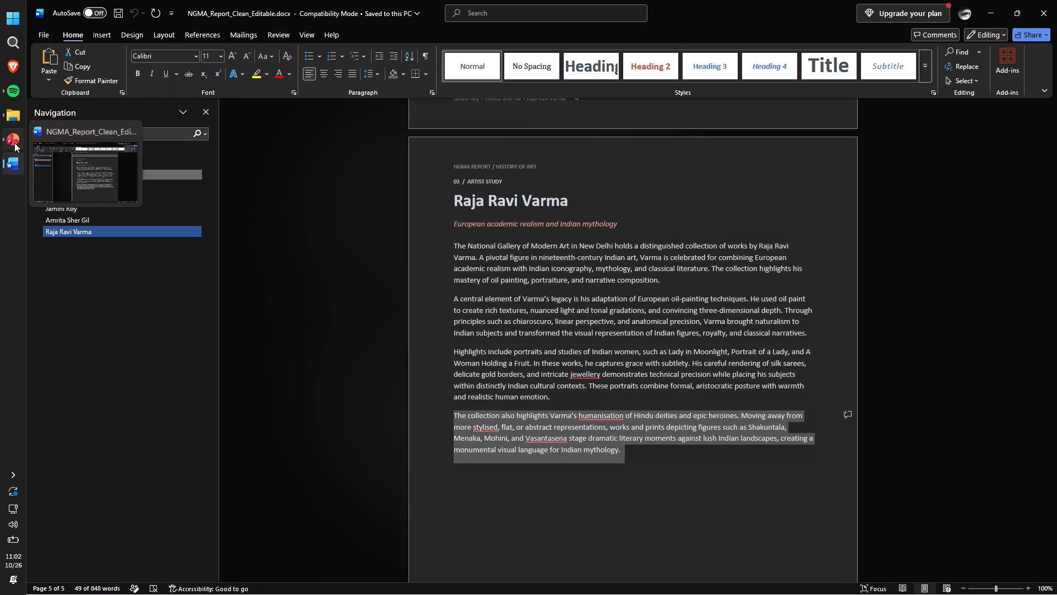
In the PowerPoint presentation, replace the Amrita Sher Gil paragraphs on slide 24 with the copied Raja Ravi Varma paragraph.
{"action": "left_click", "coordinate": [14, 142]}
{"action": "left_click_drag", "start_coordinate": [709, 306], "coordinate": [709, 305]}
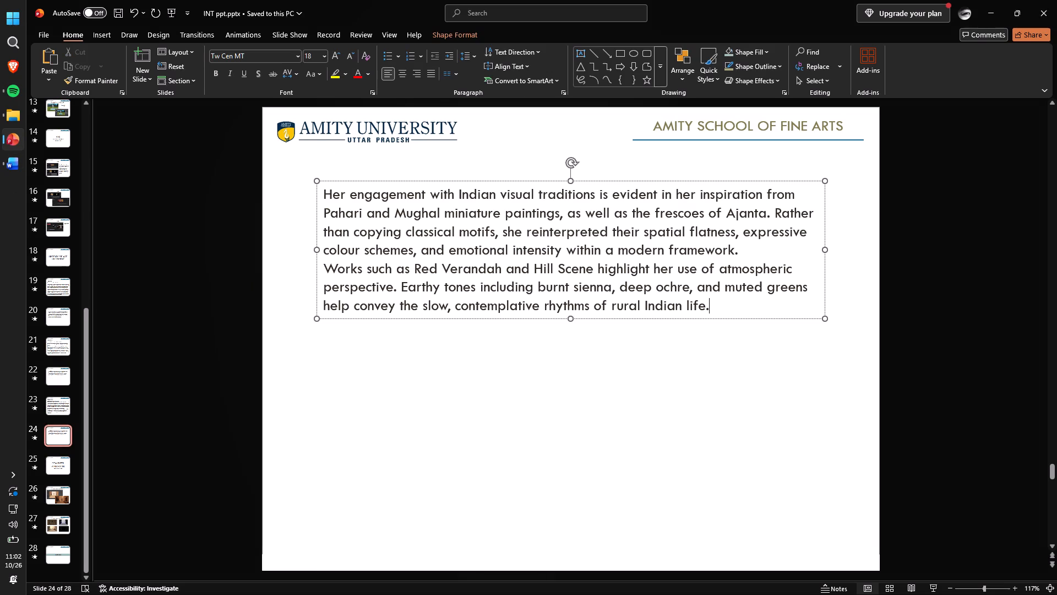
{"action": "left_click_drag", "start_coordinate": [709, 305], "coordinate": [310, 197]}
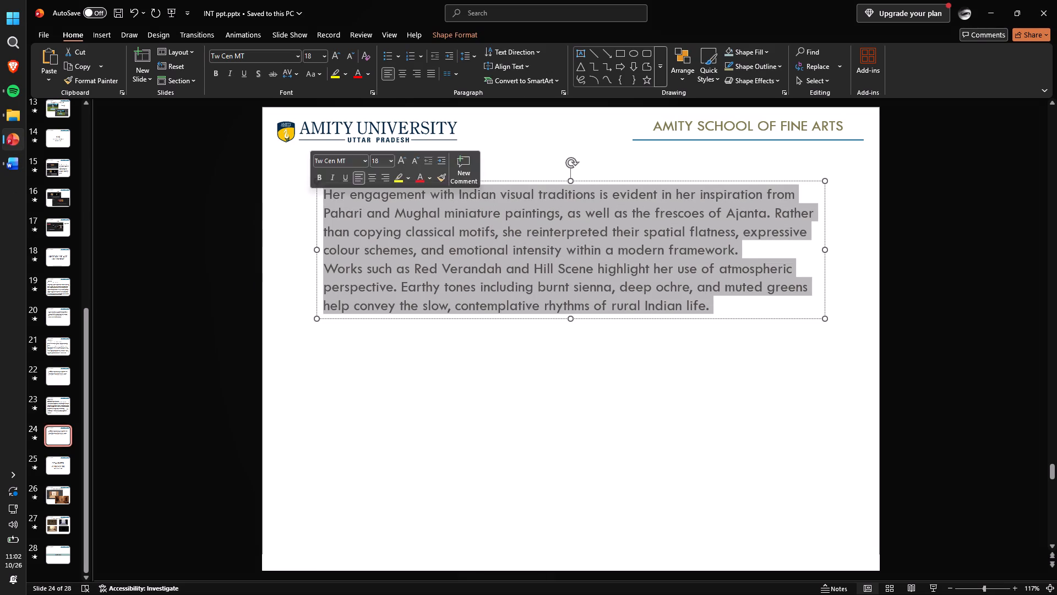
{"action": "key", "text": "ctrl+v"}
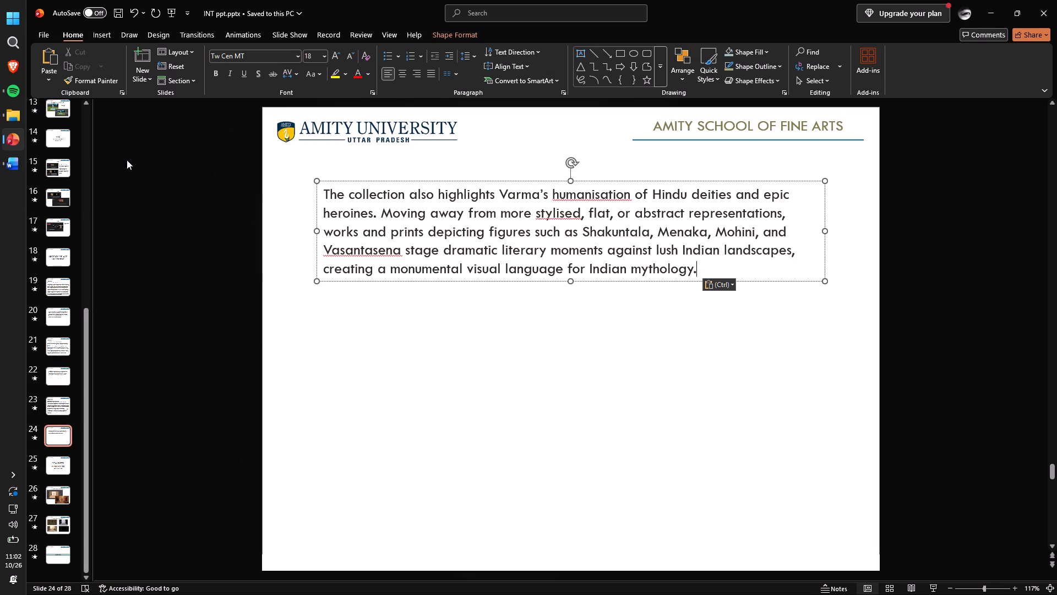
{"action": "left_click", "coordinate": [127, 160]}
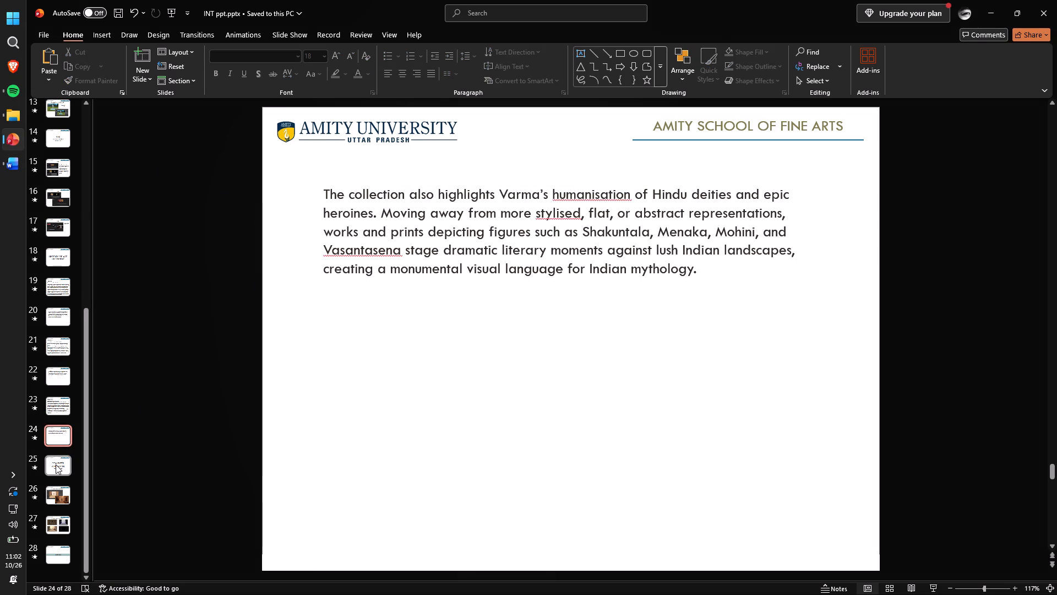
Review the artist slides 19 to 24, comparing the Jamini Roy, Amrita Sher Gil and Raja Ravi Varma text layouts.
{"action": "left_click", "coordinate": [63, 408]}
{"action": "left_click", "coordinate": [62, 377]}
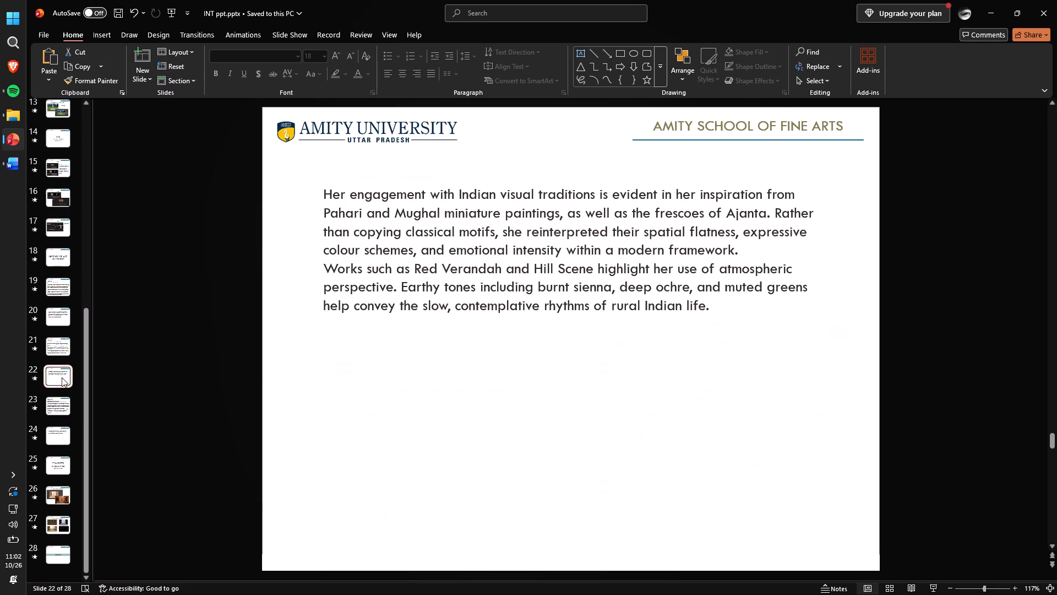
{"action": "left_click", "coordinate": [59, 349]}
{"action": "left_click", "coordinate": [61, 322]}
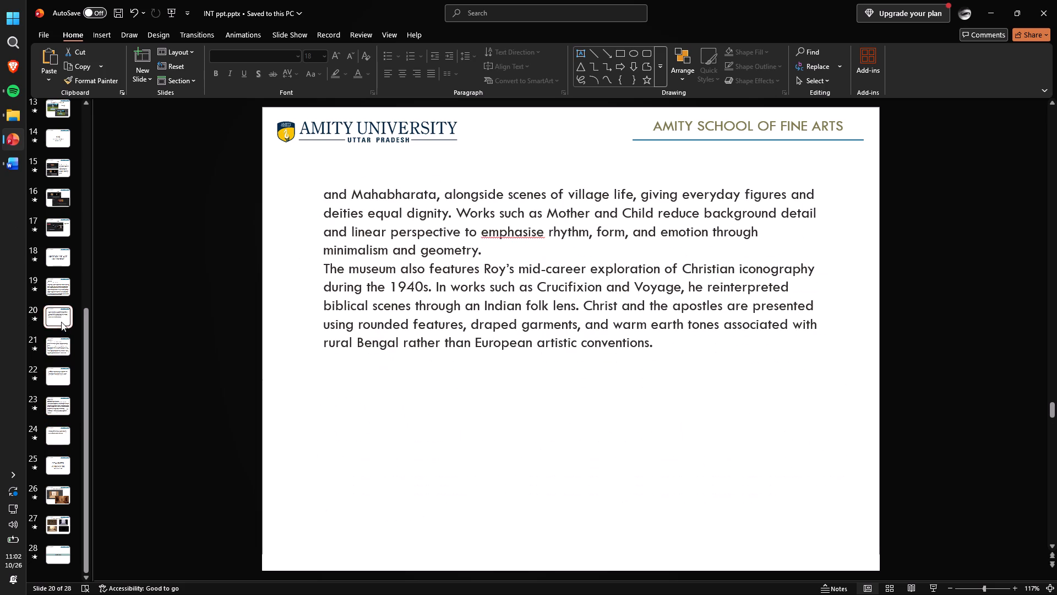
{"action": "left_click", "coordinate": [64, 295]}
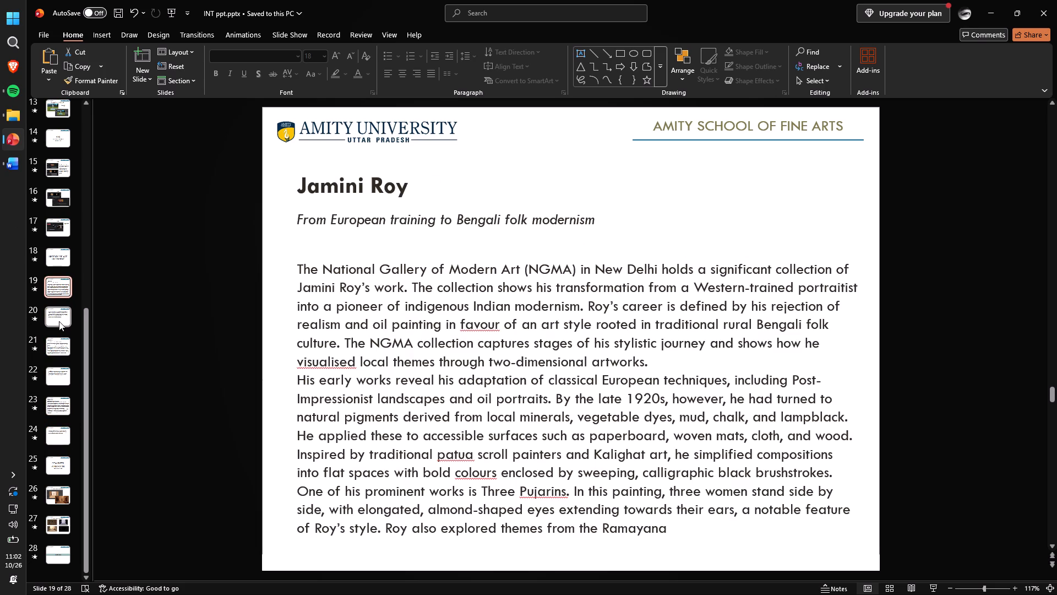
{"action": "left_click", "coordinate": [62, 347]}
{"action": "left_click", "coordinate": [62, 375]}
{"action": "left_click", "coordinate": [62, 405]}
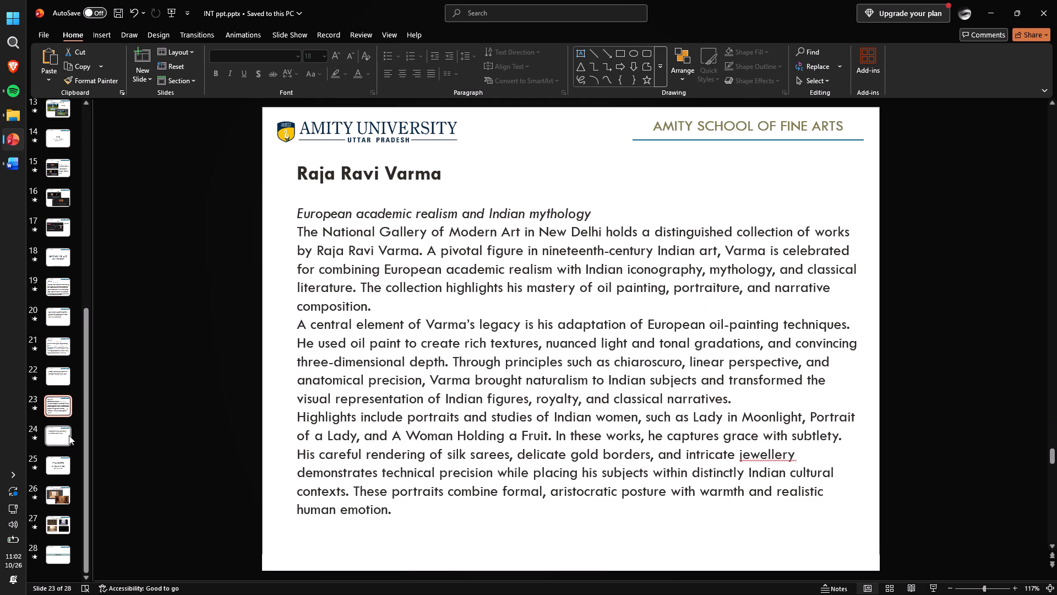
{"action": "left_click", "coordinate": [68, 442]}
Duplicate the Computer Animation Render Passes title slide, slide 25.
{"action": "left_click", "coordinate": [57, 468]}
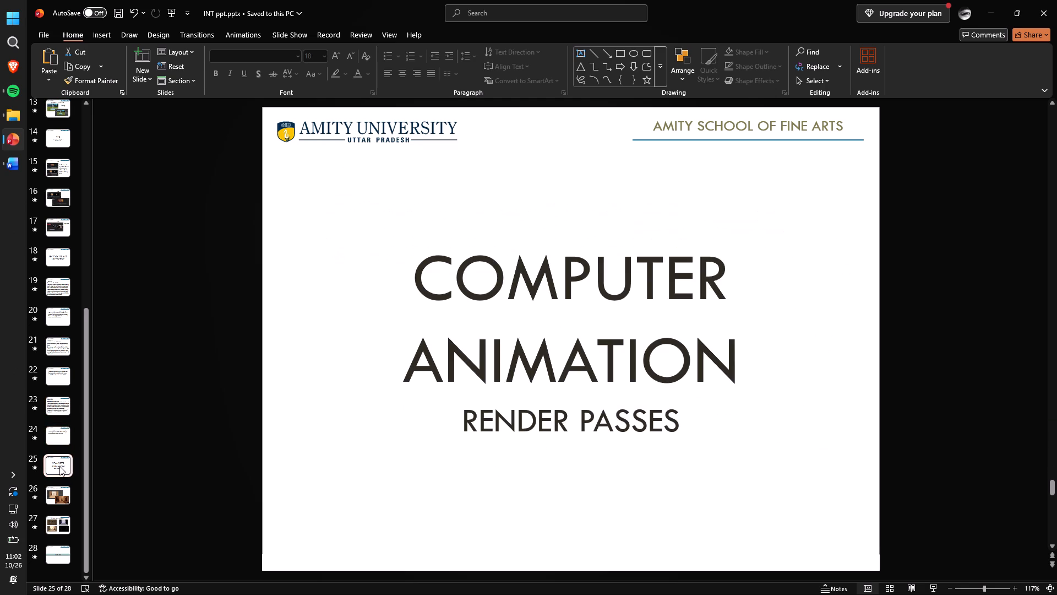
{"action": "right_click", "coordinate": [59, 466]}
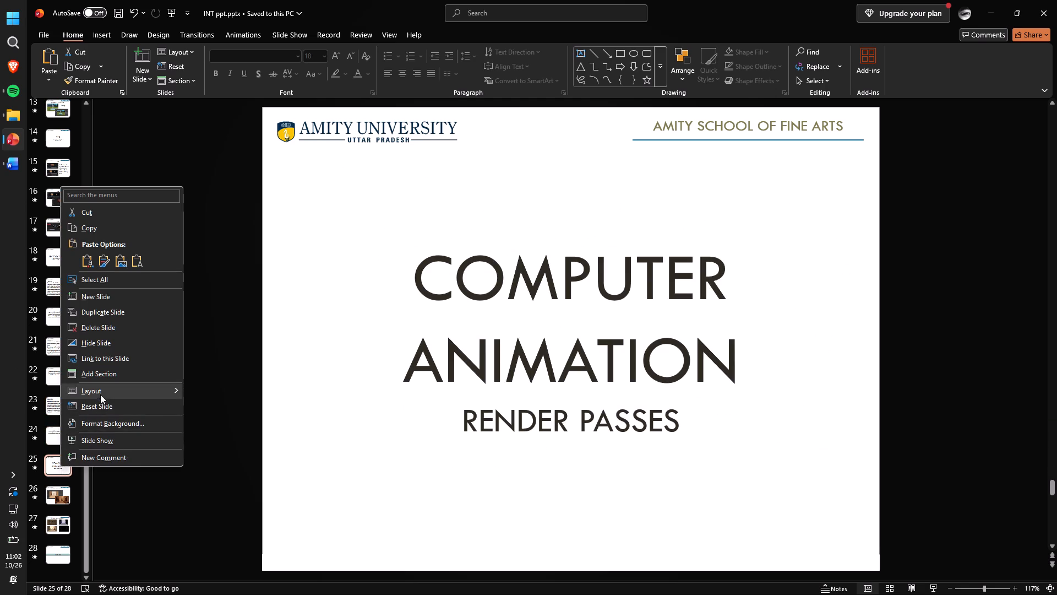
{"action": "left_click", "coordinate": [119, 316]}
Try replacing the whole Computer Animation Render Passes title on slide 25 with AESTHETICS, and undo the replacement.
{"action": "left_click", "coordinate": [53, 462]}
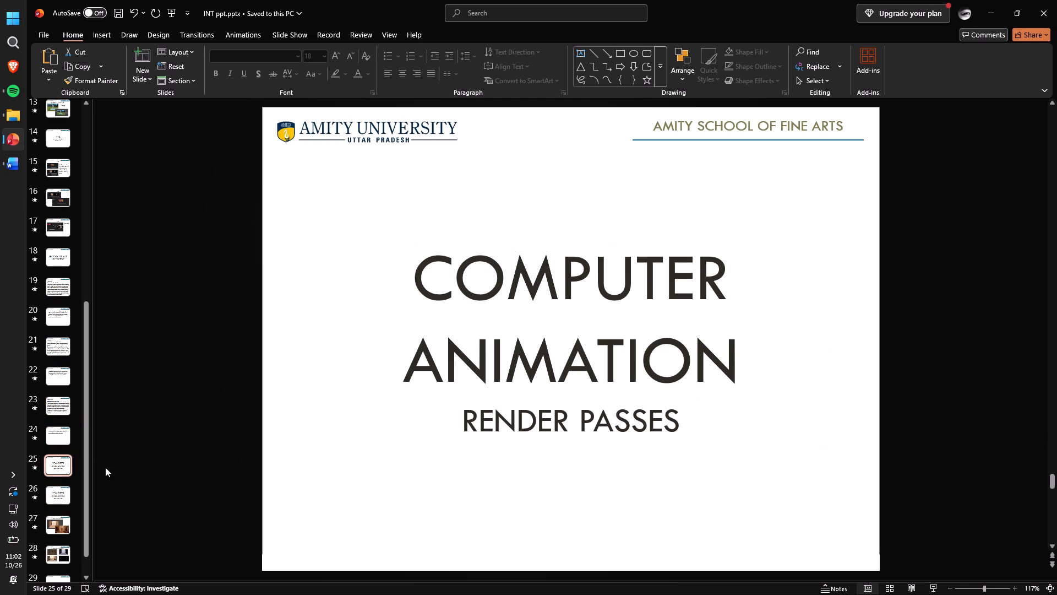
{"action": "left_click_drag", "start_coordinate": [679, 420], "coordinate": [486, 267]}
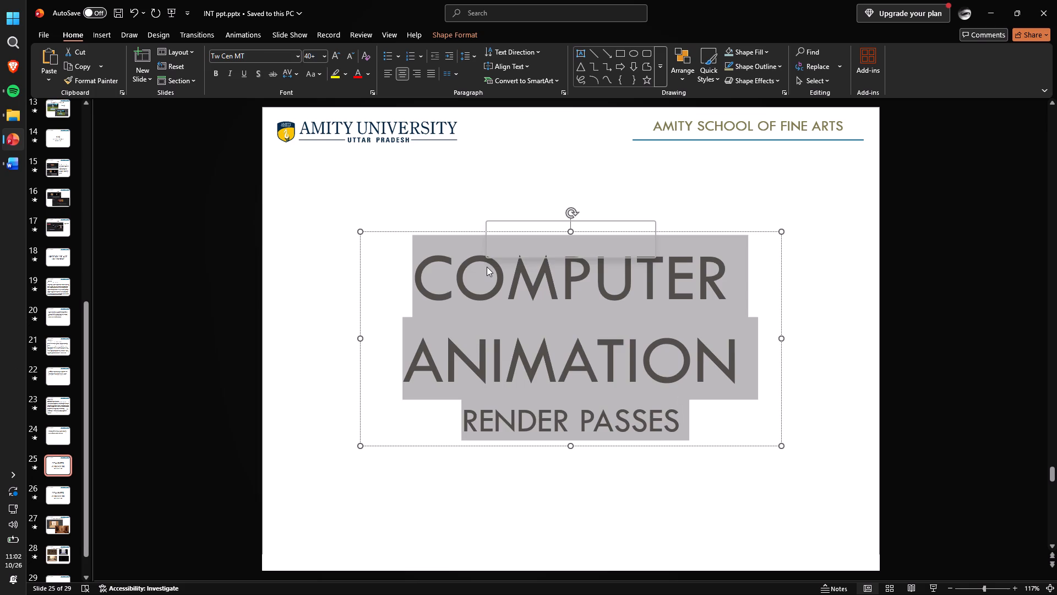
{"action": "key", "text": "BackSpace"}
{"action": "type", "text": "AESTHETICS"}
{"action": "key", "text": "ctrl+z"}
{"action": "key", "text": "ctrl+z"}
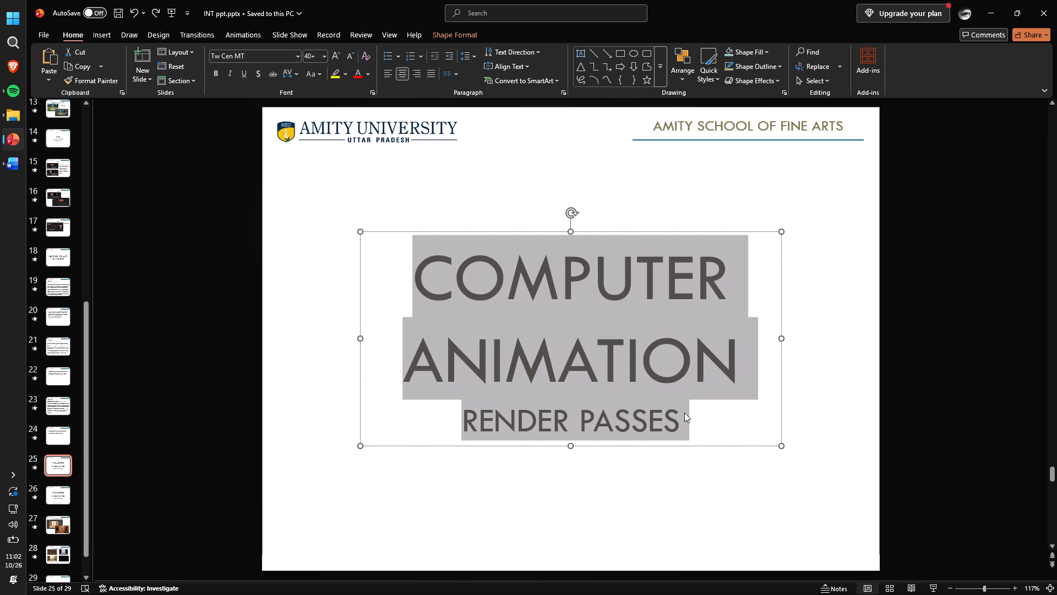
In the slide 25 title, remove the RENDER PASSES line and change the word ANIMATION to AESTHETICS.
{"action": "left_click", "coordinate": [684, 413]}
{"action": "left_click_drag", "start_coordinate": [685, 416], "coordinate": [519, 418]}
{"action": "key", "text": "BackSpace"}
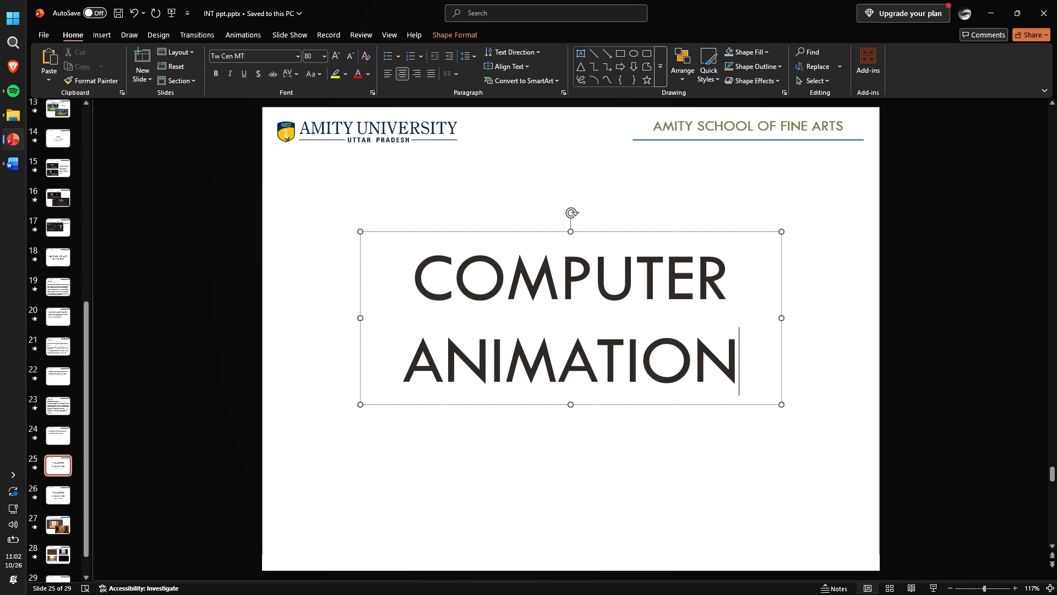
{"action": "key", "text": "BackSpace"}
{"action": "key", "text": "BackSpace"}
{"action": "key", "text": "BackSpace"}
{"action": "key", "text": "BackSpace"}
{"action": "key", "text": "BackSpace"}
{"action": "key", "text": "BackSpace"}
{"action": "key", "text": "BackSpace"}
{"action": "key", "text": "BackSpace"}
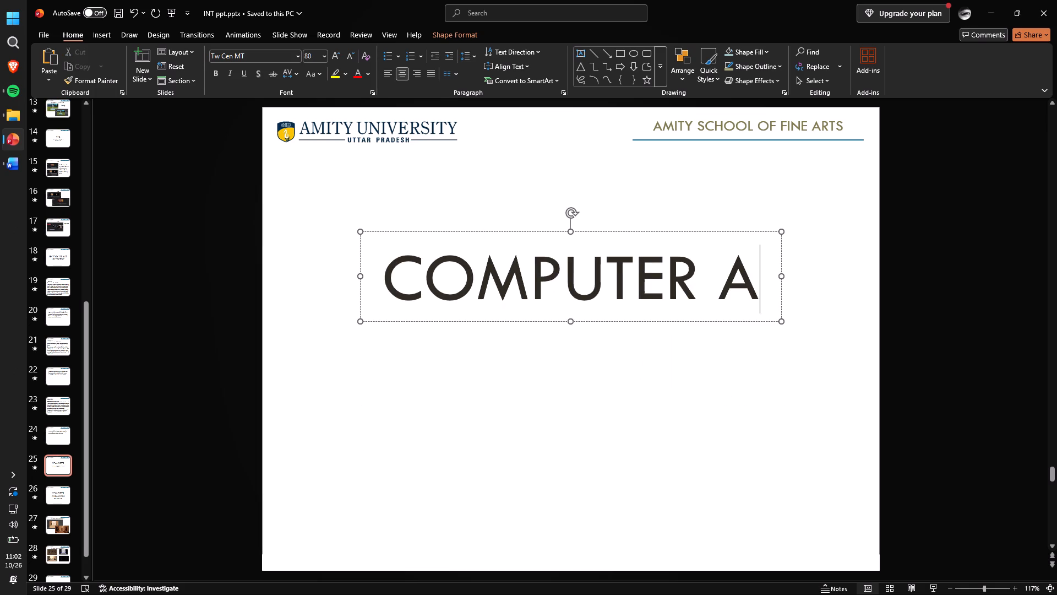
{"action": "type", "text": "ESTHETICS"}
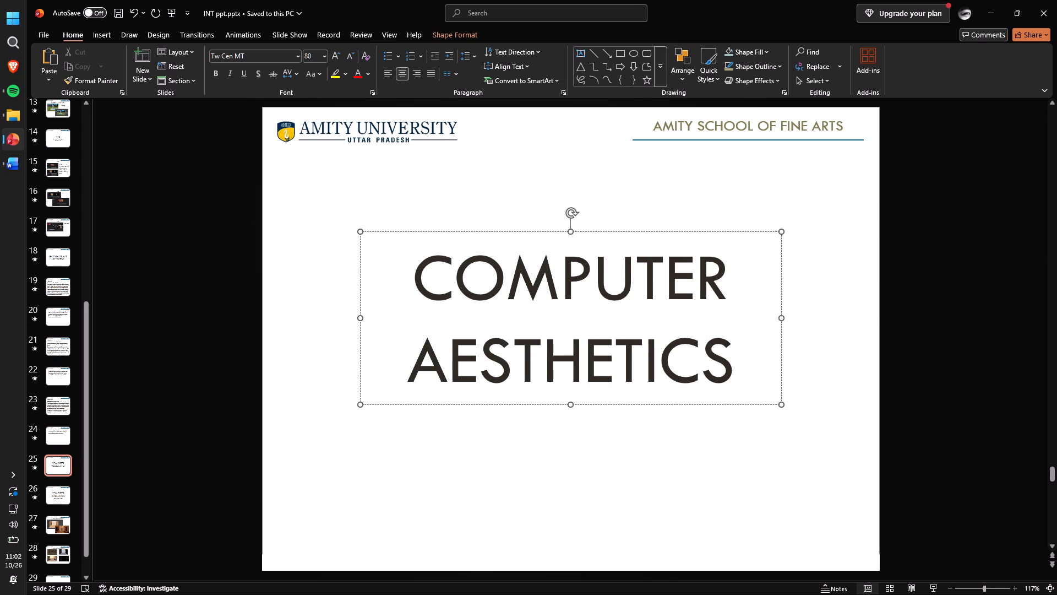
Remove the word COMPUTER and its trailing space from the slide 25 title, leaving only AESTHETICS.
{"action": "left_click", "coordinate": [728, 280]}
{"action": "key", "text": "BackSpace"}
{"action": "key", "text": "BackSpace"}
{"action": "key", "text": "BackSpace"}
{"action": "key", "text": "BackSpace"}
{"action": "key", "text": "BackSpace"}
{"action": "key", "text": "BackSpace"}
{"action": "key", "text": "BackSpace"}
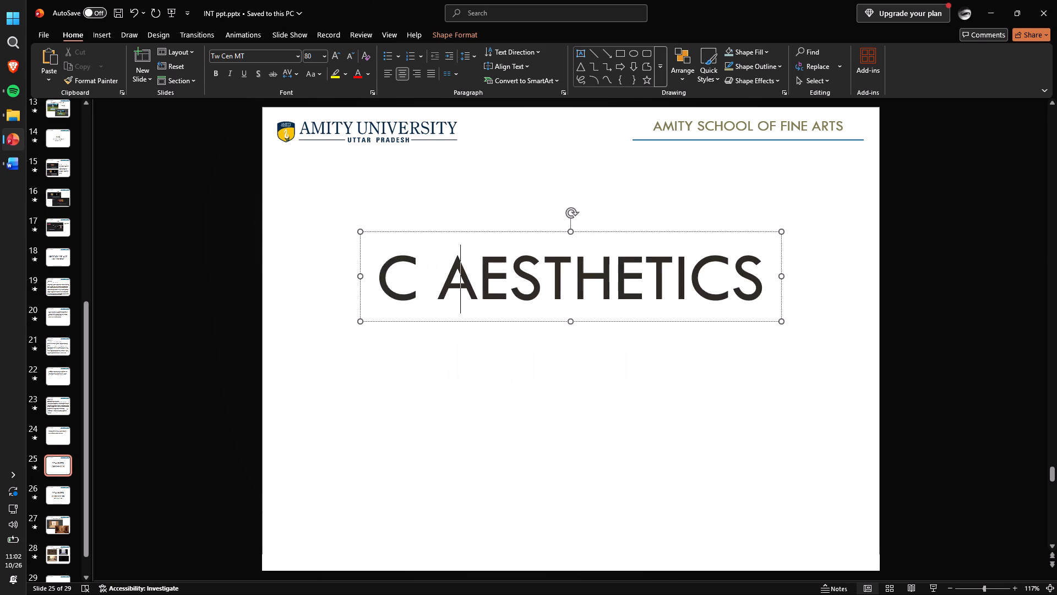
{"action": "key", "text": "BackSpace"}
{"action": "key", "text": "BackSpace"}
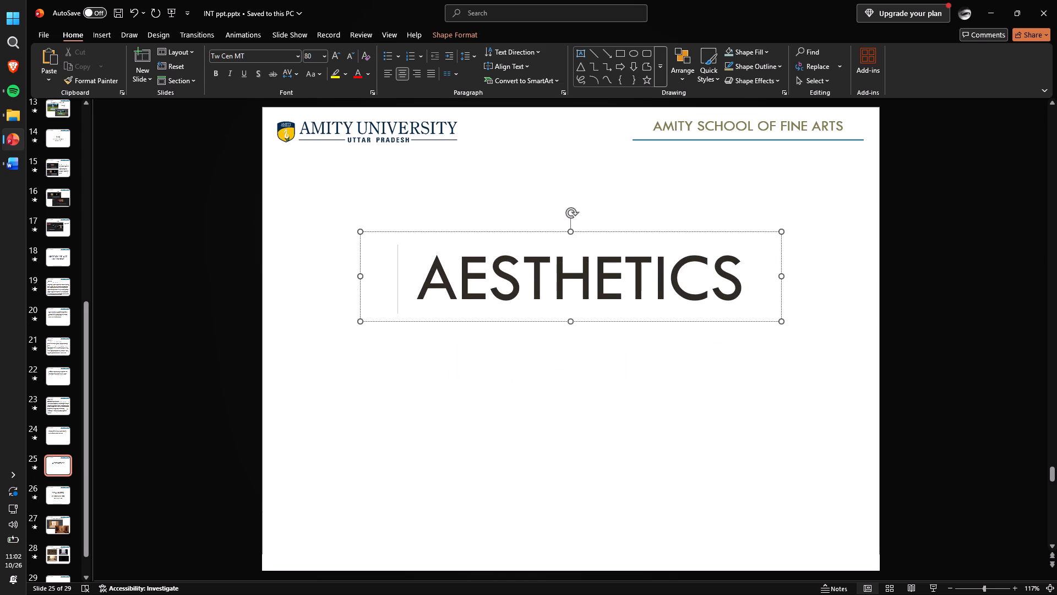
{"action": "left_click", "coordinate": [419, 273]}
{"action": "key", "text": "BackSpace"}
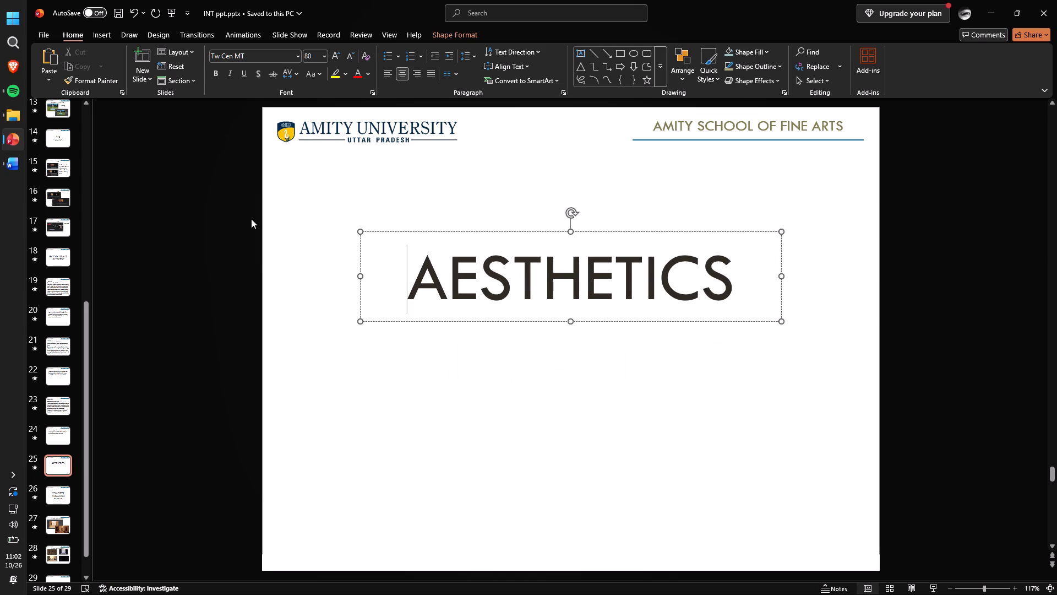
{"action": "left_click", "coordinate": [124, 140]}
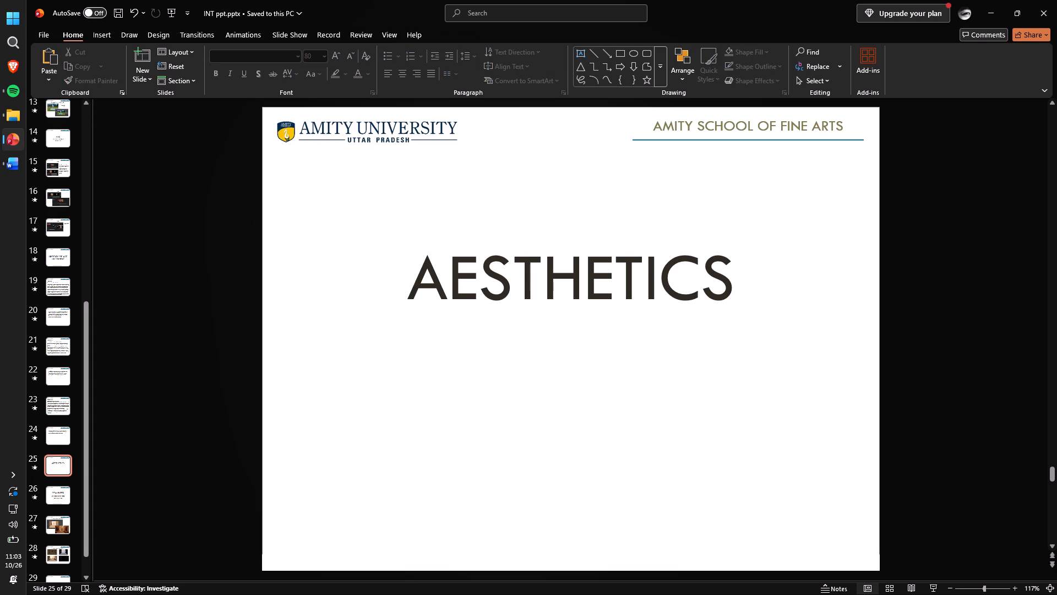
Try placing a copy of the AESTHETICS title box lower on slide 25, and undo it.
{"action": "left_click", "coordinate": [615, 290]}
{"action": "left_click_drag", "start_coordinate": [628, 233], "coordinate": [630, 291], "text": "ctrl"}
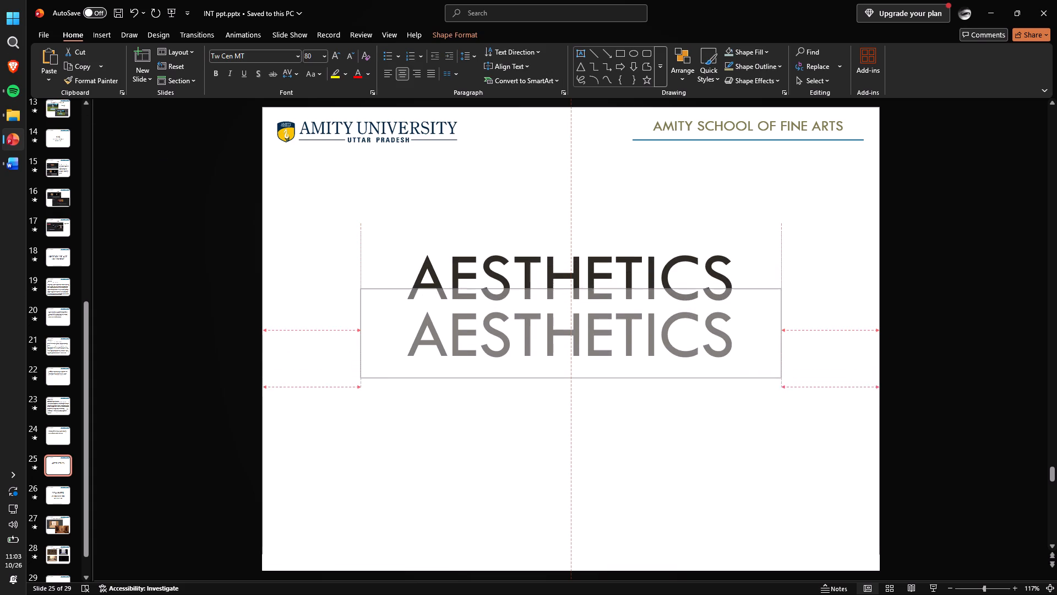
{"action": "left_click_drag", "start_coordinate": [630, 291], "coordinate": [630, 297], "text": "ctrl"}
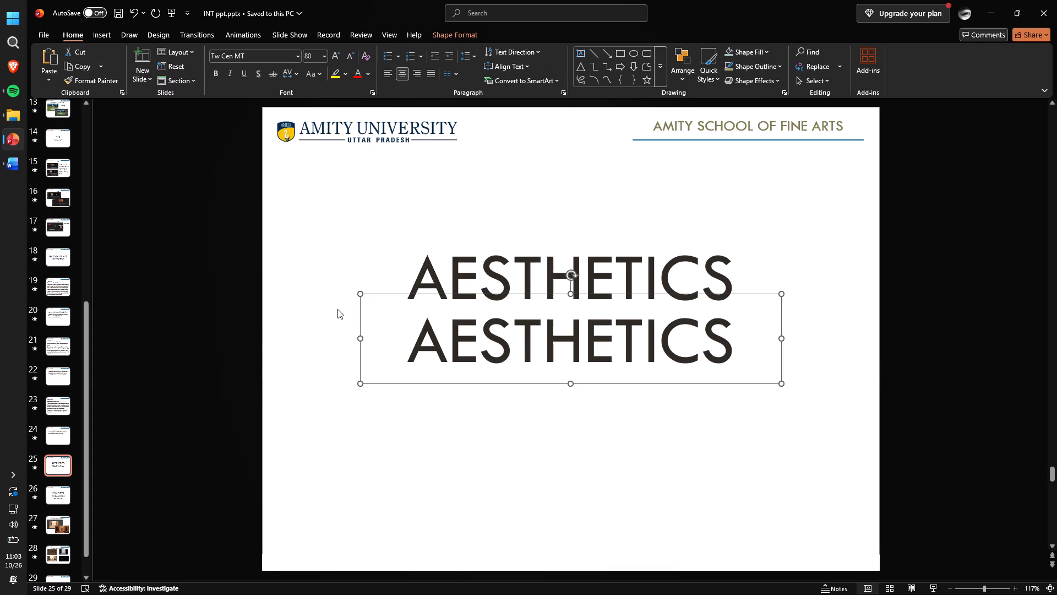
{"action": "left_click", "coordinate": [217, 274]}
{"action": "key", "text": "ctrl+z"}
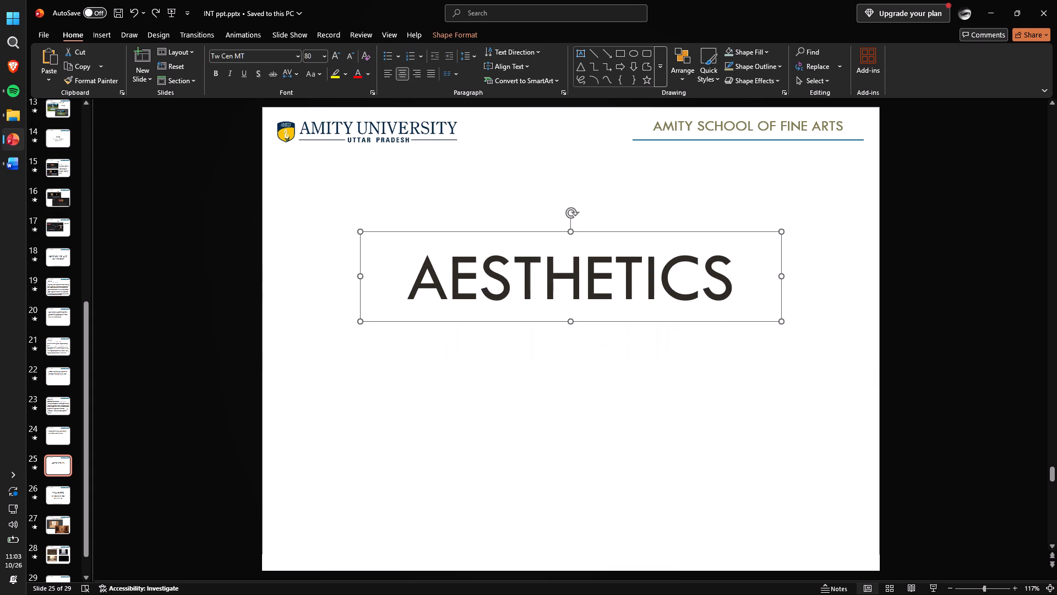
Move the AESTHETICS title box straight down to the vertical centre of slide 25.
{"action": "left_click_drag", "start_coordinate": [610, 231], "coordinate": [611, 294]}
{"action": "left_click", "coordinate": [242, 294]}
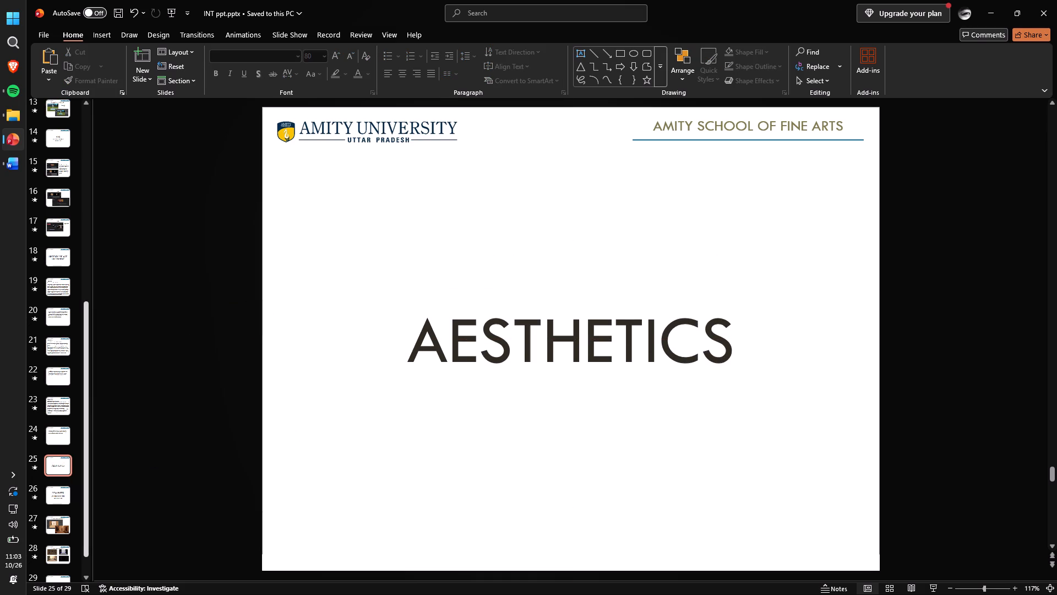
{"action": "left_click", "coordinate": [584, 335]}
{"action": "left_click", "coordinate": [595, 295]}
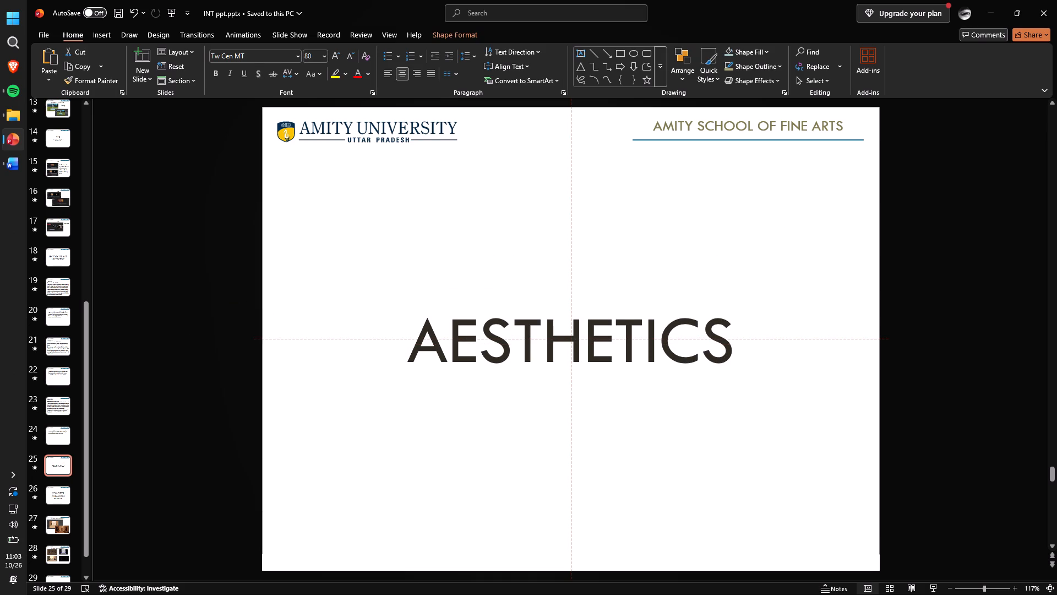
{"action": "left_click", "coordinate": [236, 305]}
Duplicate the AESTHETICS title slide, slide 25.
{"action": "scroll", "coordinate": [63, 465], "scroll_direction": "down", "scroll_amount": 3}
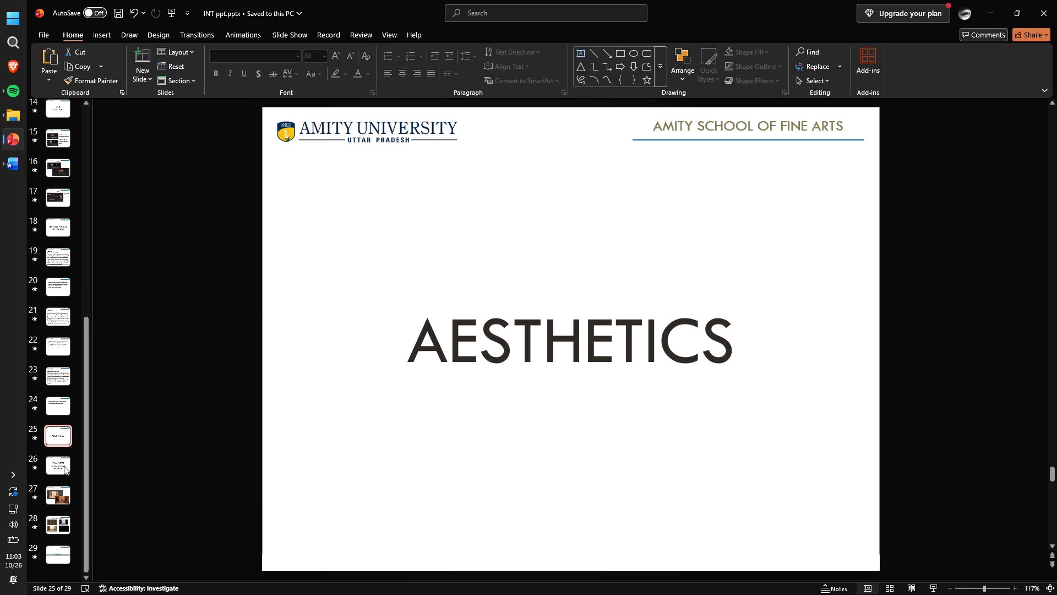
{"action": "left_click", "coordinate": [64, 466]}
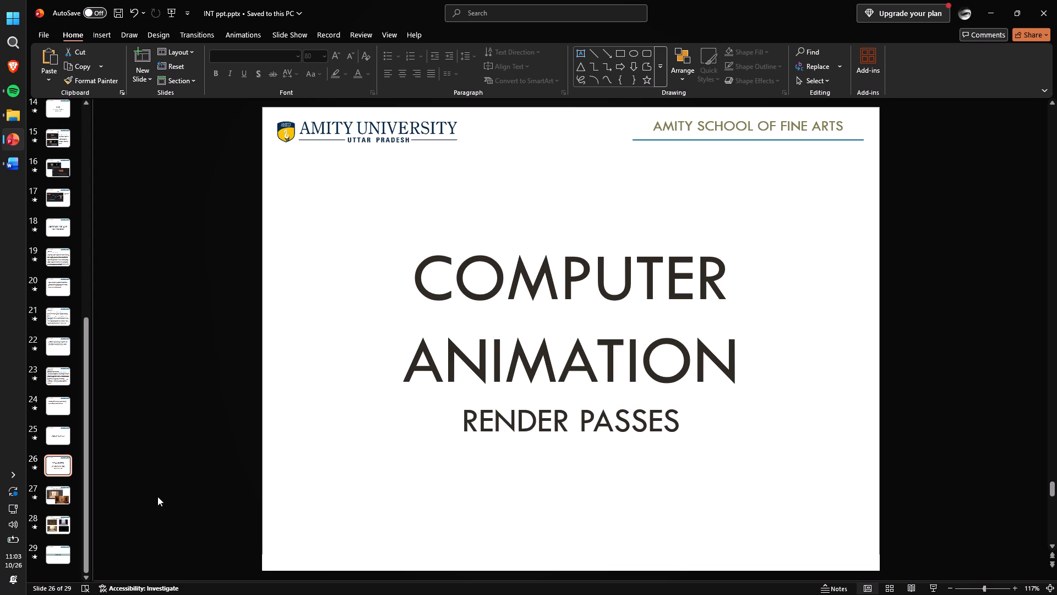
{"action": "left_click", "coordinate": [59, 439]}
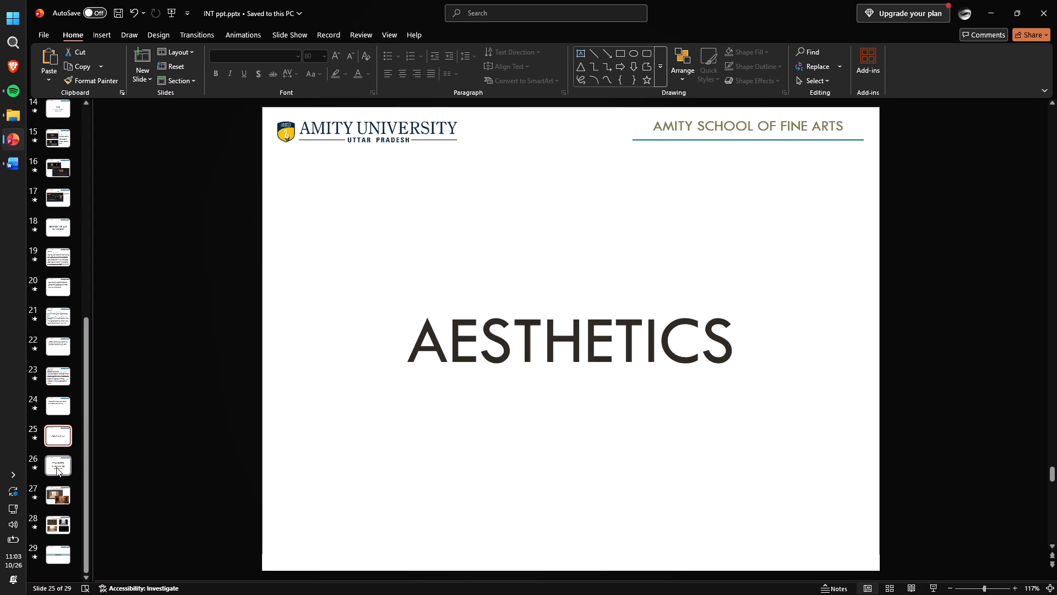
{"action": "key", "text": "ctrl+j"}
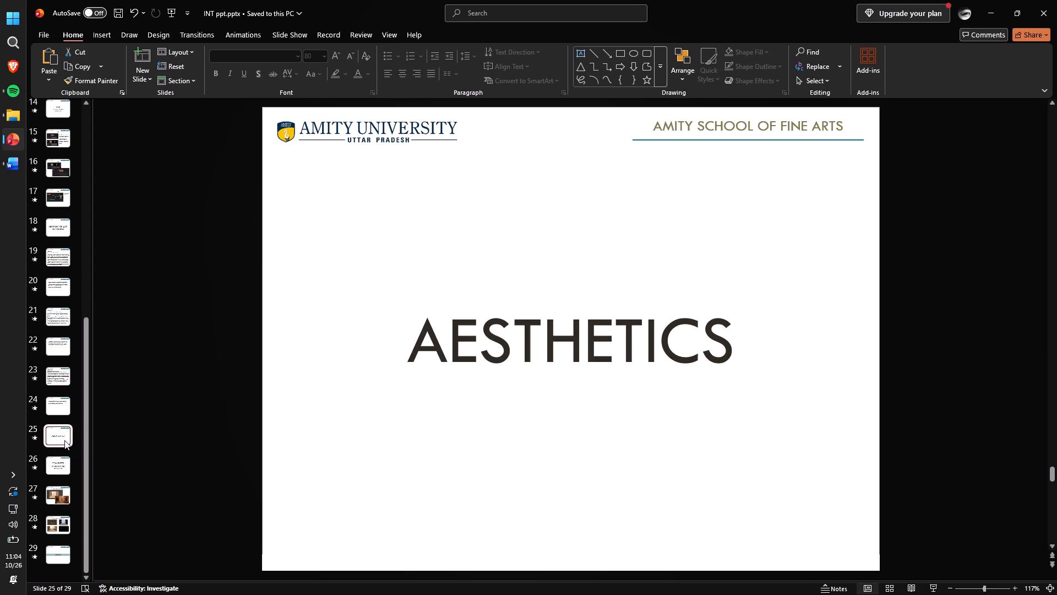
{"action": "right_click", "coordinate": [64, 440]}
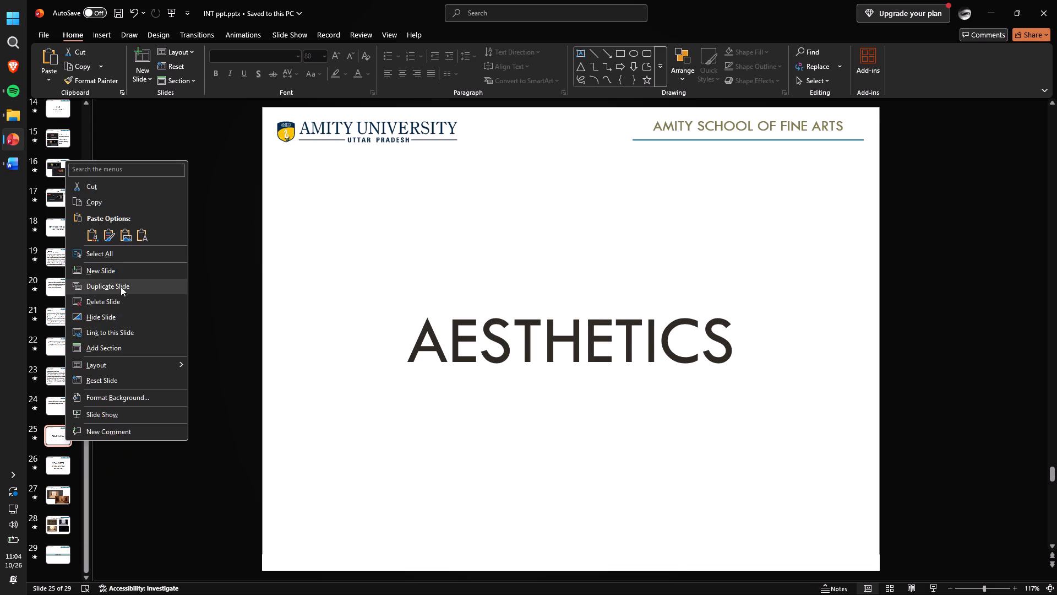
{"action": "left_click", "coordinate": [121, 286]}
{"action": "left_click", "coordinate": [132, 430]}
Delete the AESTHETICS title box from the duplicated slide 26 and return to that slide.
{"action": "left_click", "coordinate": [57, 466]}
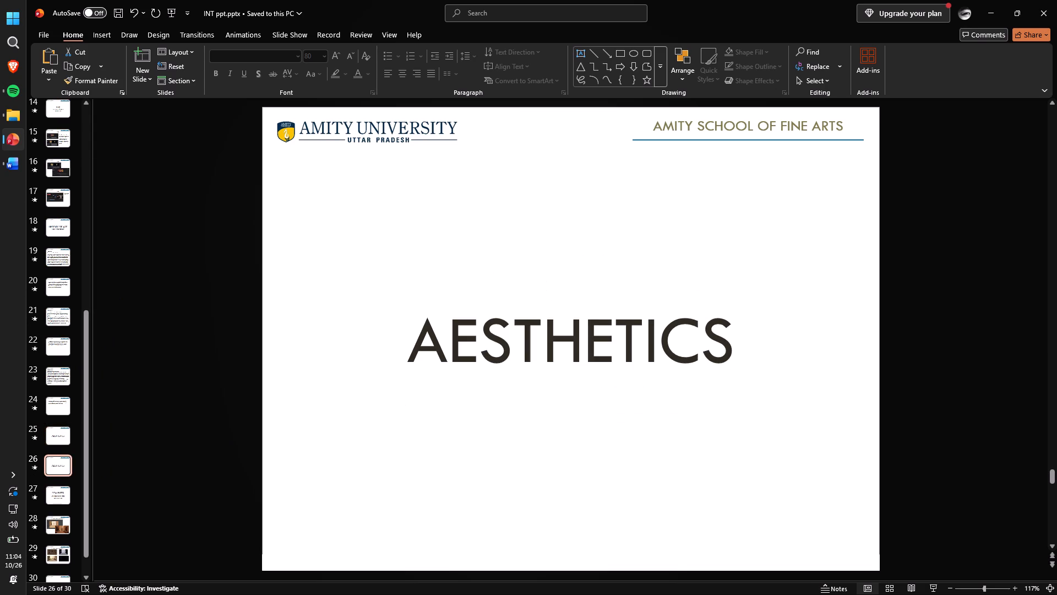
{"action": "left_click", "coordinate": [566, 292]}
{"action": "key", "text": "Home"}
{"action": "key", "text": "Delete"}
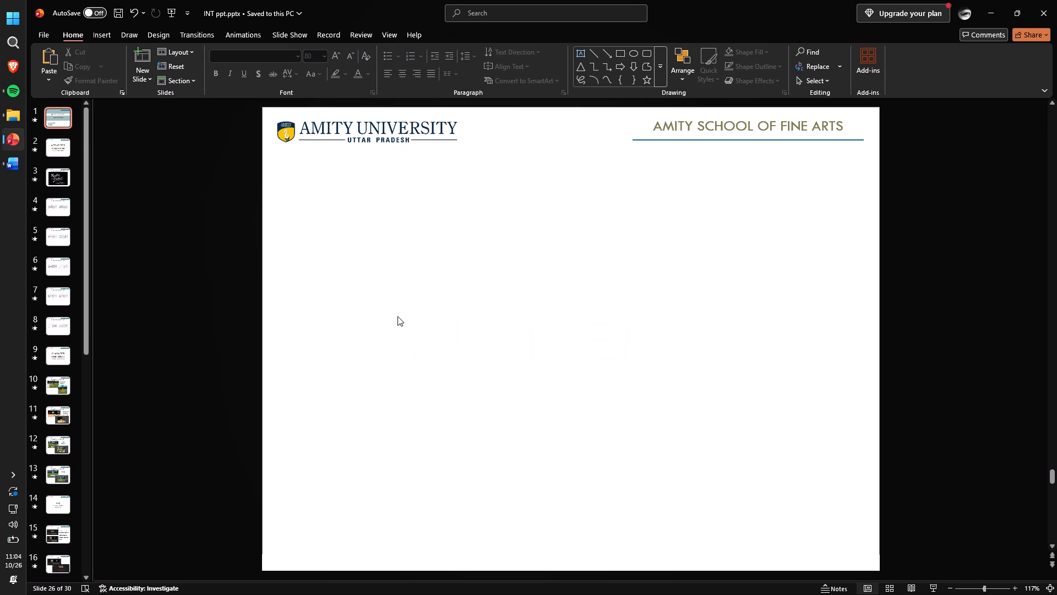
{"action": "scroll", "coordinate": [64, 266], "scroll_direction": "down", "scroll_amount": 4}
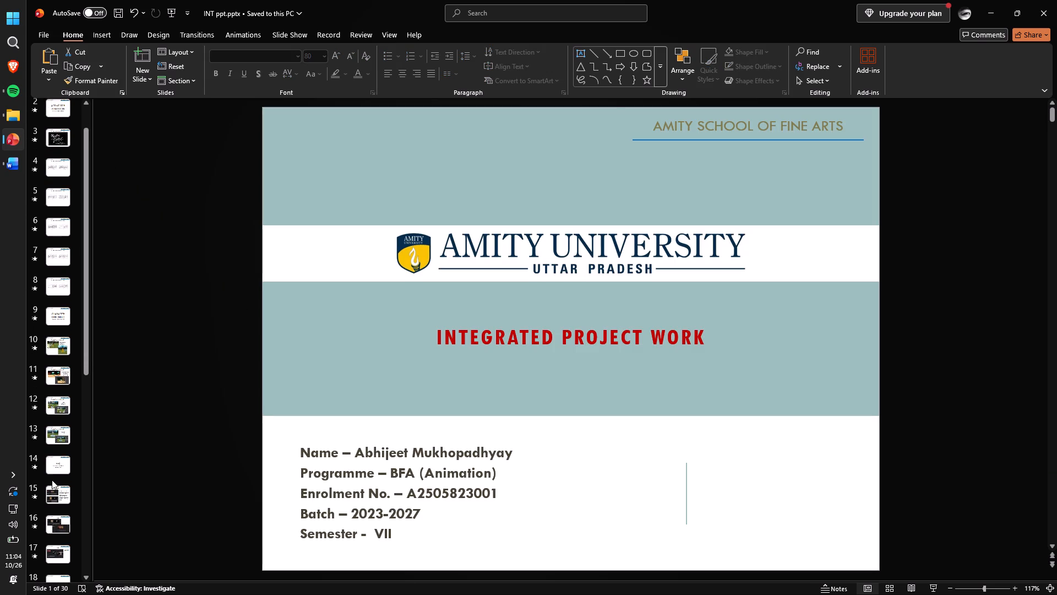
{"action": "scroll", "coordinate": [61, 530], "scroll_direction": "down", "scroll_amount": 13}
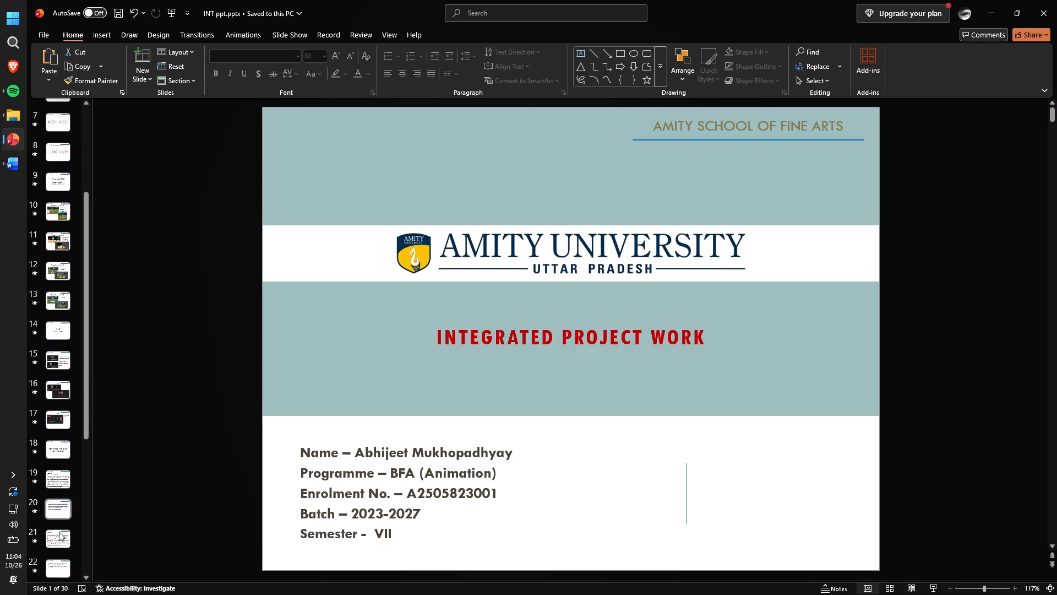
{"action": "scroll", "coordinate": [59, 532], "scroll_direction": "down", "scroll_amount": 19}
{"action": "left_click", "coordinate": [59, 510]}
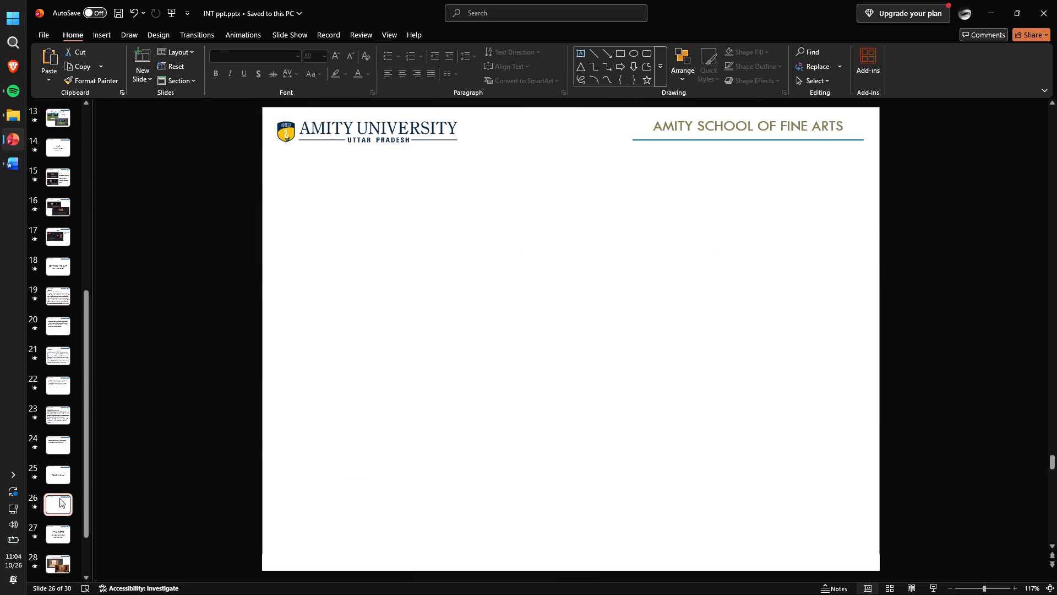
Delete slide 3, the Acting for Animation slide with the handwritten Mystery Letter title image.
{"action": "scroll", "coordinate": [64, 466], "scroll_direction": "up", "scroll_amount": 20}
{"action": "scroll", "coordinate": [64, 466], "scroll_direction": "up", "scroll_amount": 20}
{"action": "scroll", "coordinate": [64, 466], "scroll_direction": "up", "scroll_amount": 2}
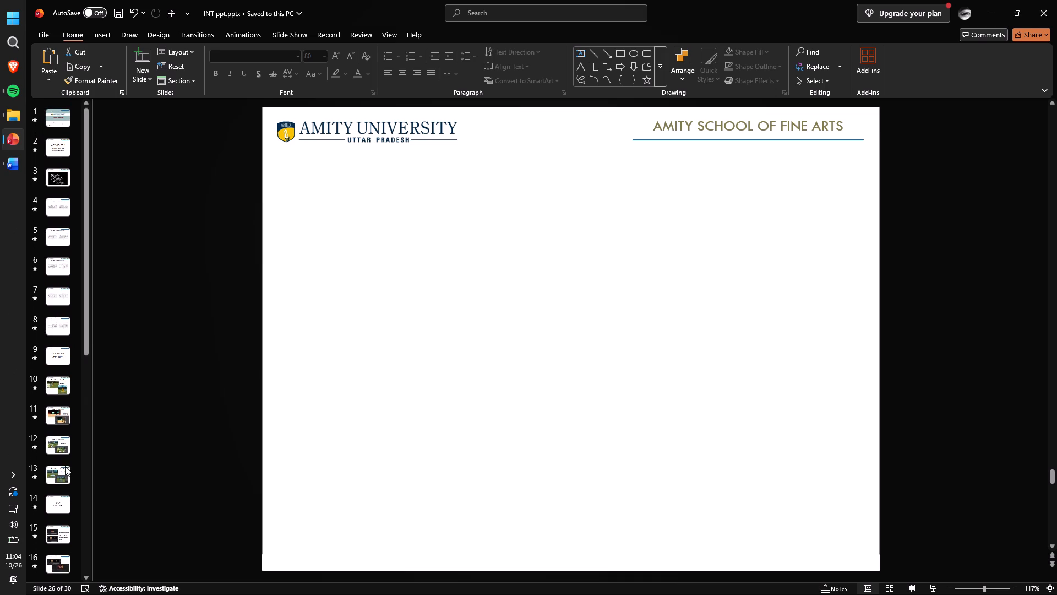
{"action": "scroll", "coordinate": [65, 466], "scroll_direction": "up", "scroll_amount": 5}
{"action": "left_click", "coordinate": [61, 107]}
{"action": "key", "text": "Down"}
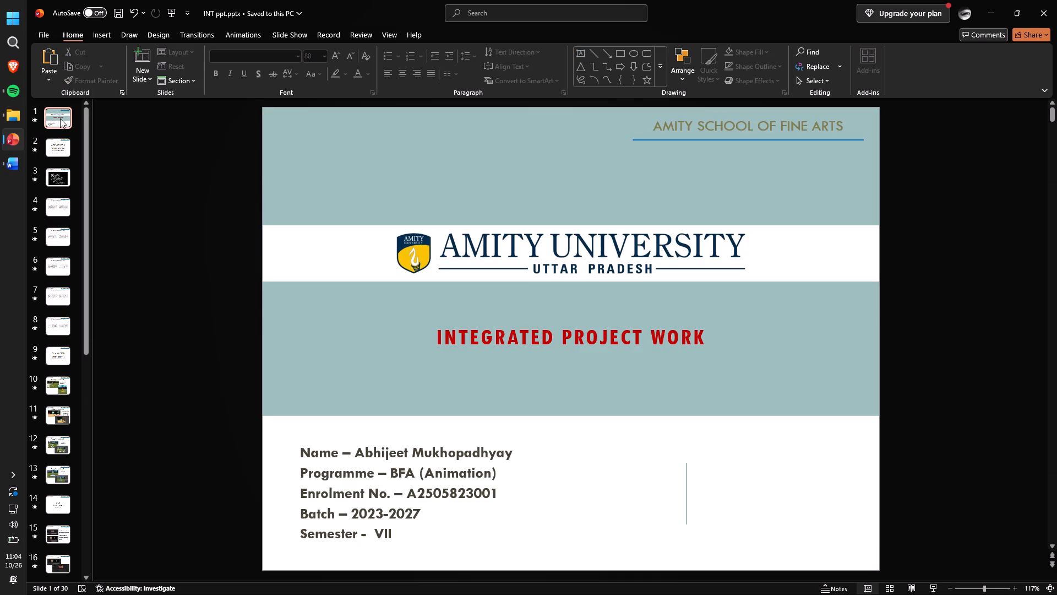
{"action": "left_click", "coordinate": [55, 123]}
{"action": "key", "text": "Down"}
{"action": "key", "text": "Down"}
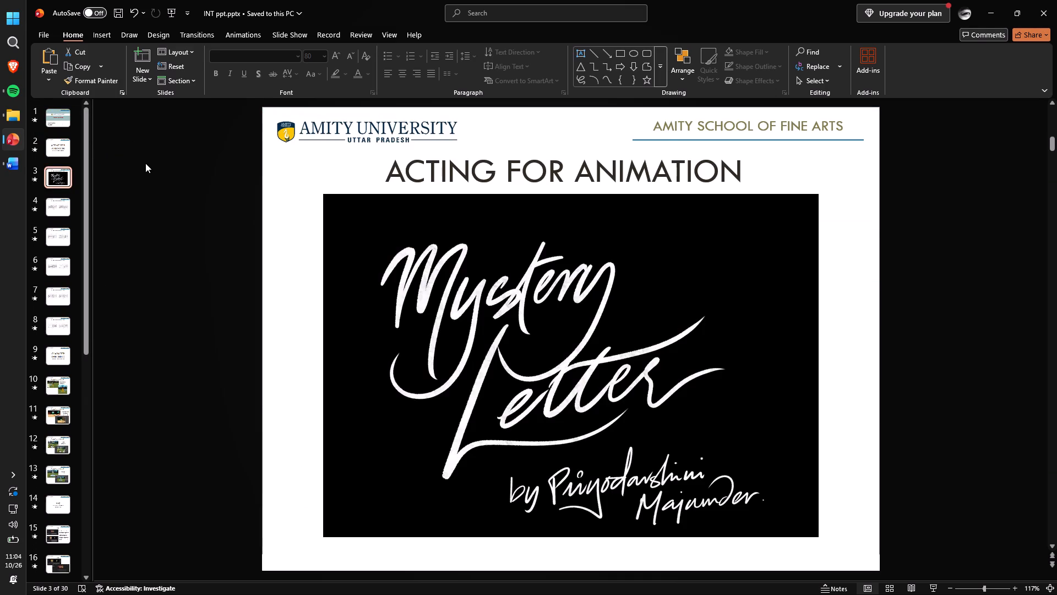
{"action": "key", "text": "Down"}
{"action": "left_click", "coordinate": [58, 166]}
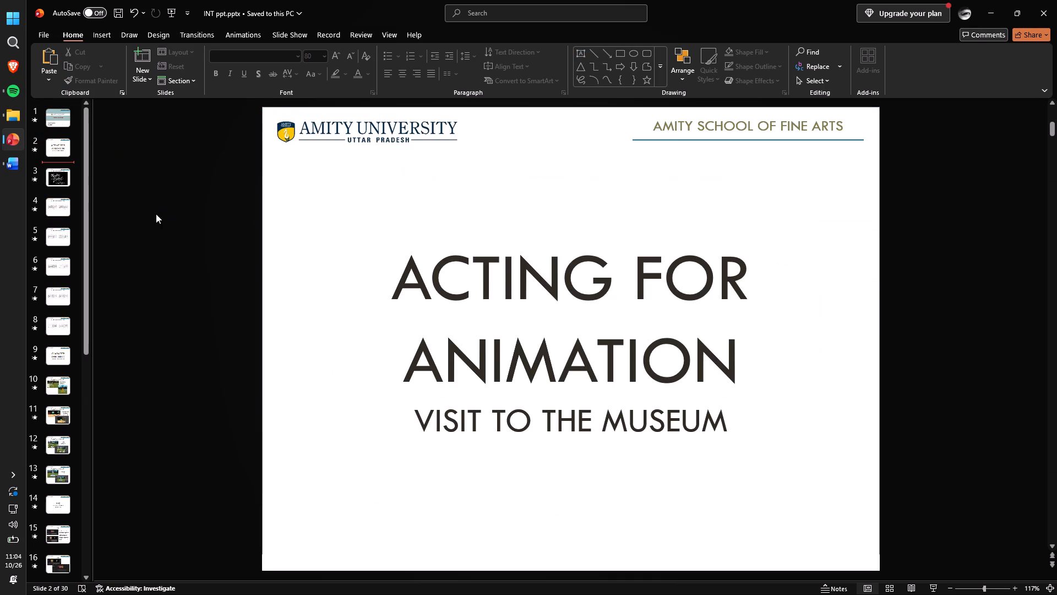
{"action": "left_click", "coordinate": [57, 177]}
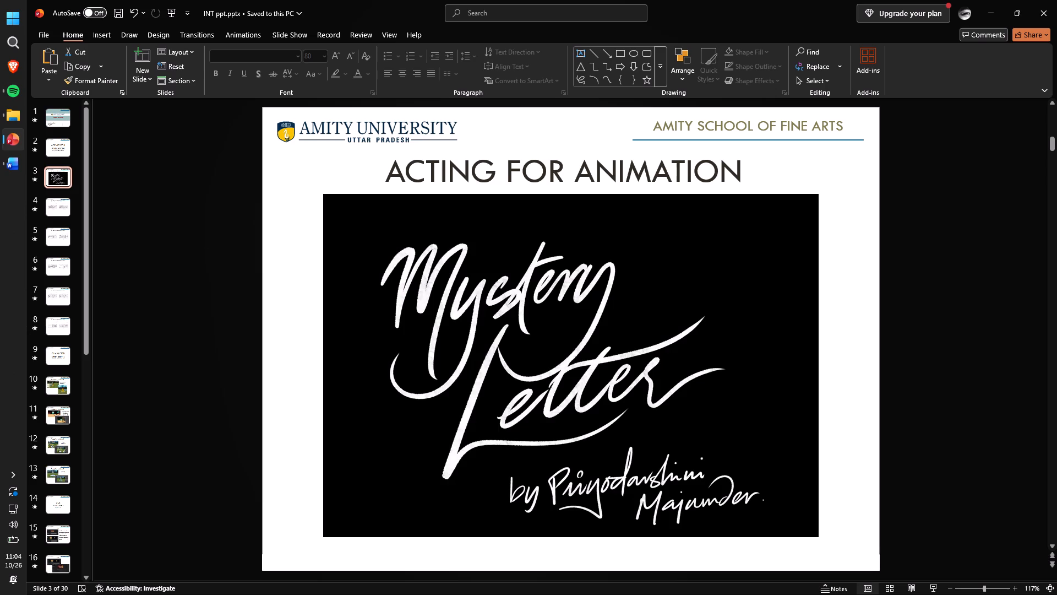
{"action": "key", "text": "Delete"}
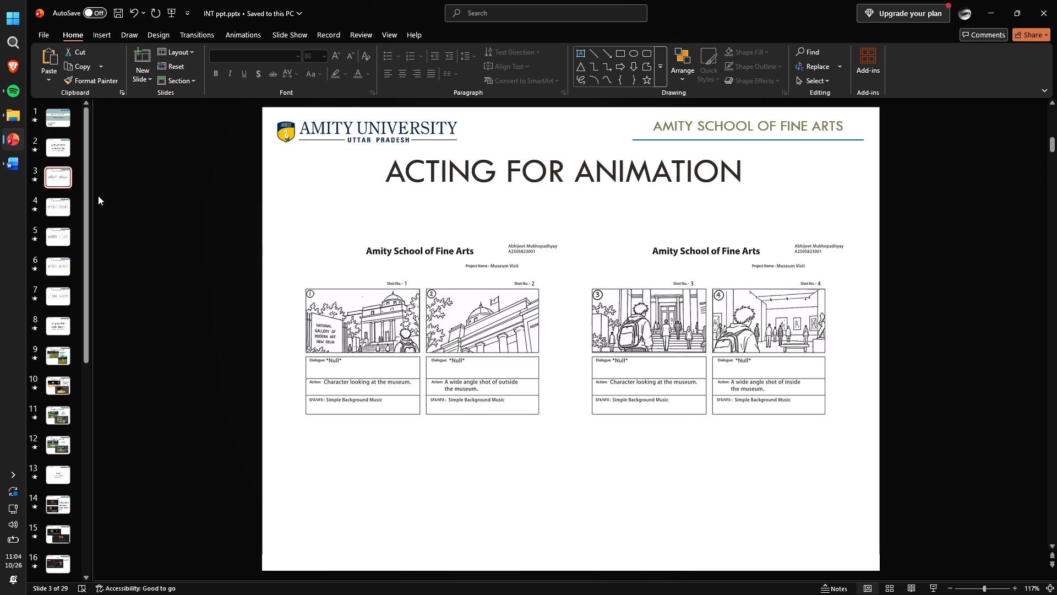
Review the Acting for Animation storyboard slides 3 to 7, checking the Museum Visit shots in sequence.
{"action": "key", "text": "Up"}
{"action": "key", "text": "Down"}
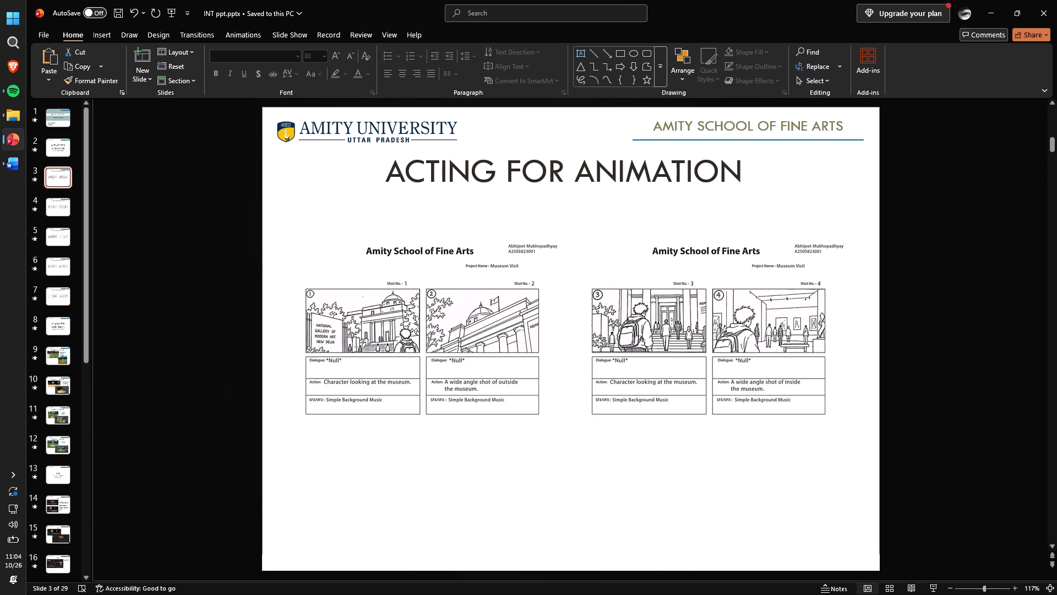
{"action": "left_click", "coordinate": [426, 327]}
{"action": "left_click", "coordinate": [744, 305]}
{"action": "left_click", "coordinate": [938, 319]}
{"action": "key", "text": "Down"}
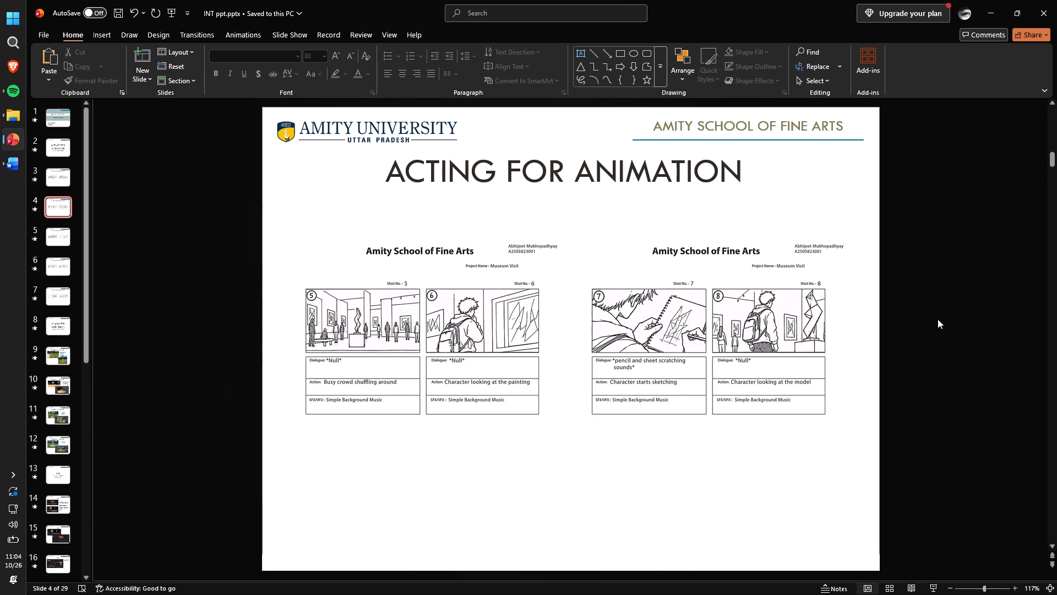
{"action": "key", "text": "Down"}
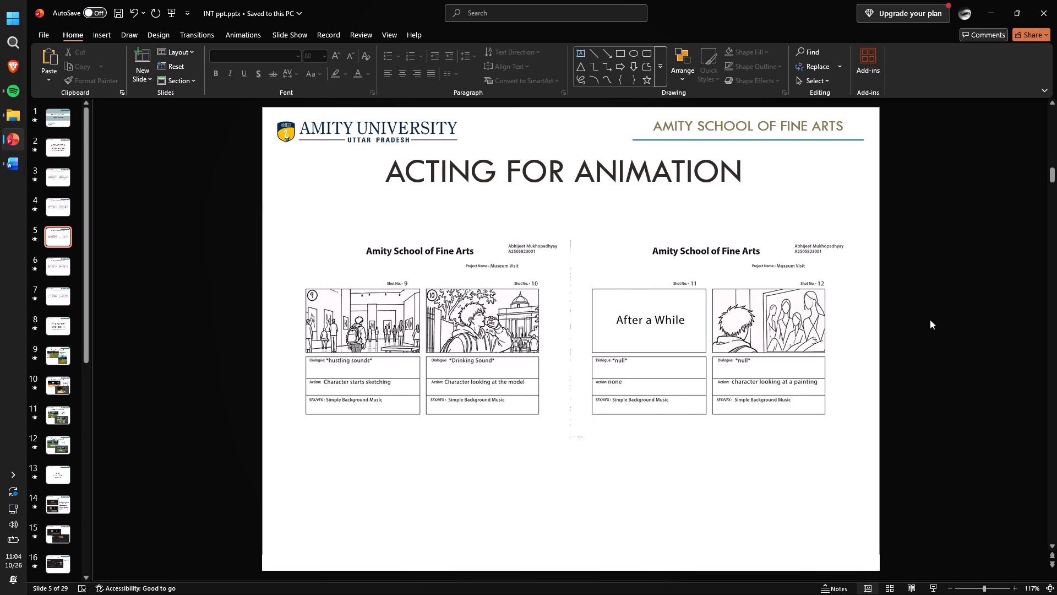
{"action": "key", "text": "Down"}
{"action": "key", "text": "Down"}
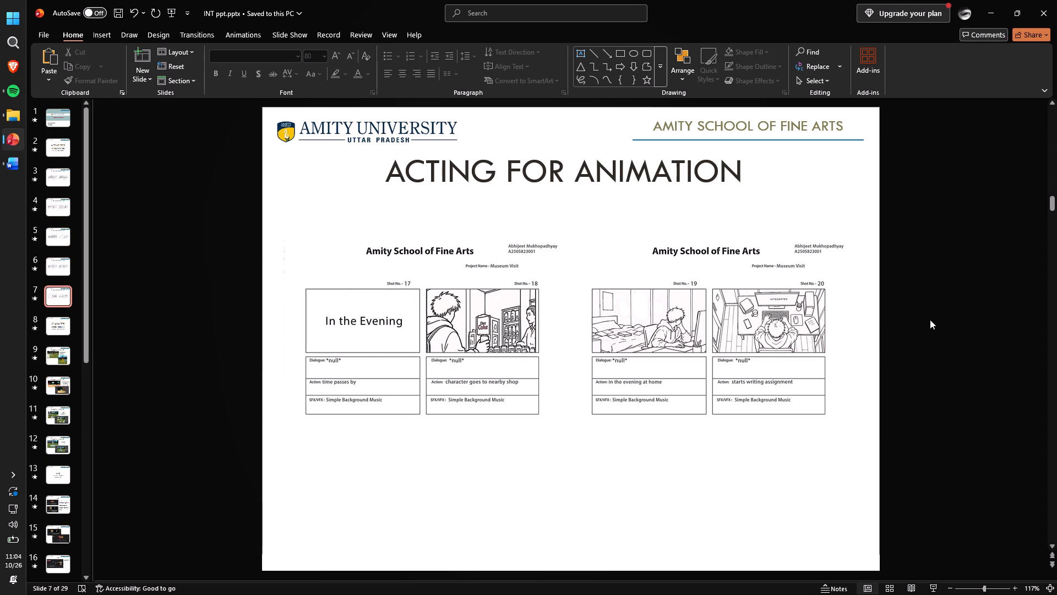
Review the Character Designing and VFX slides 8 to 16, rechecking the VFX software screenshots on slides 15 and 16.
{"action": "key", "text": "Down"}
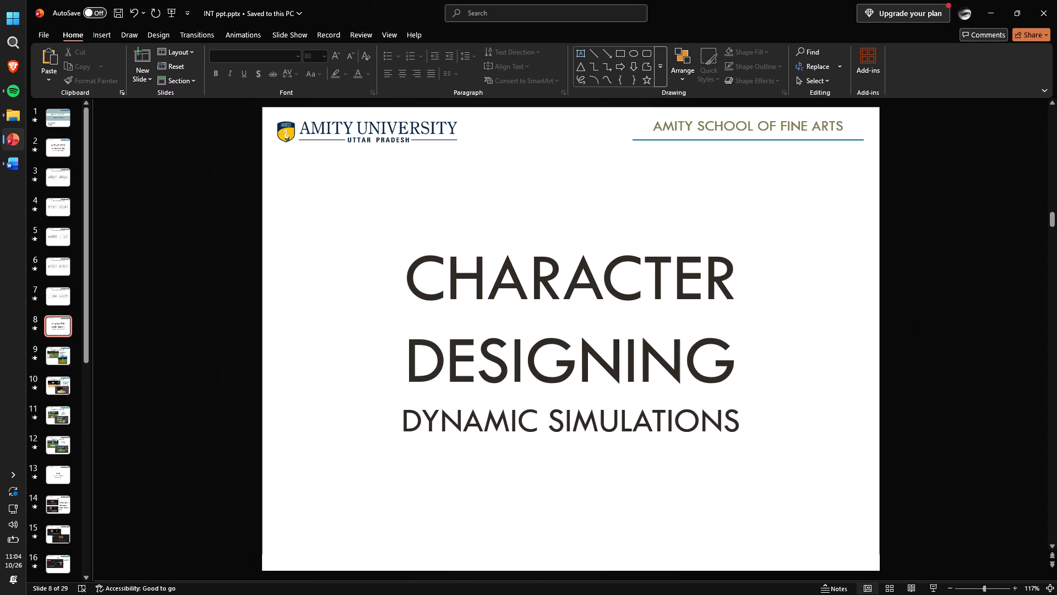
{"action": "key", "text": "Down"}
{"action": "key", "text": "Down"}
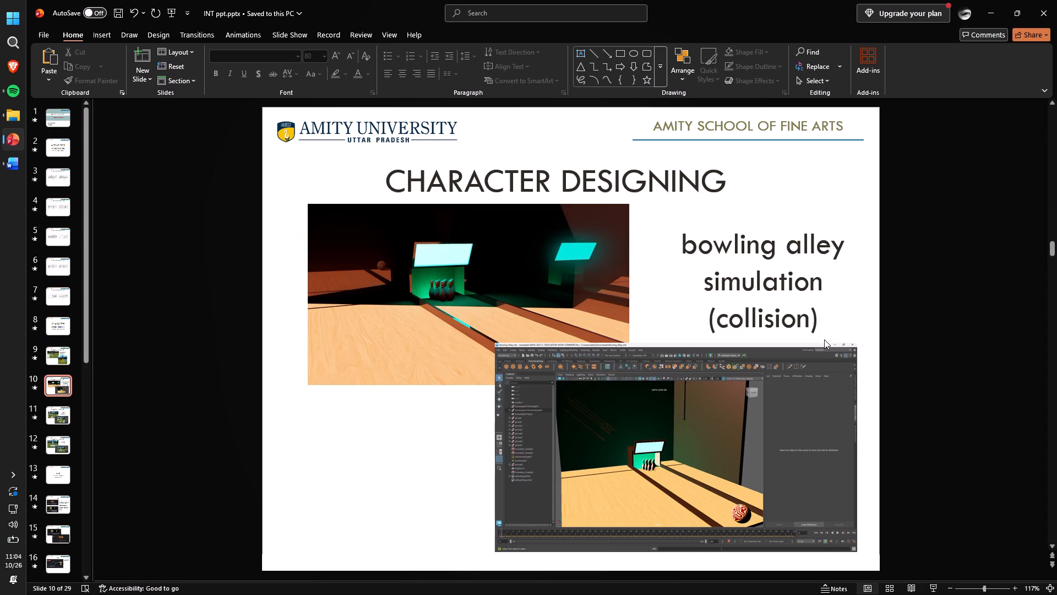
{"action": "key", "text": "Down"}
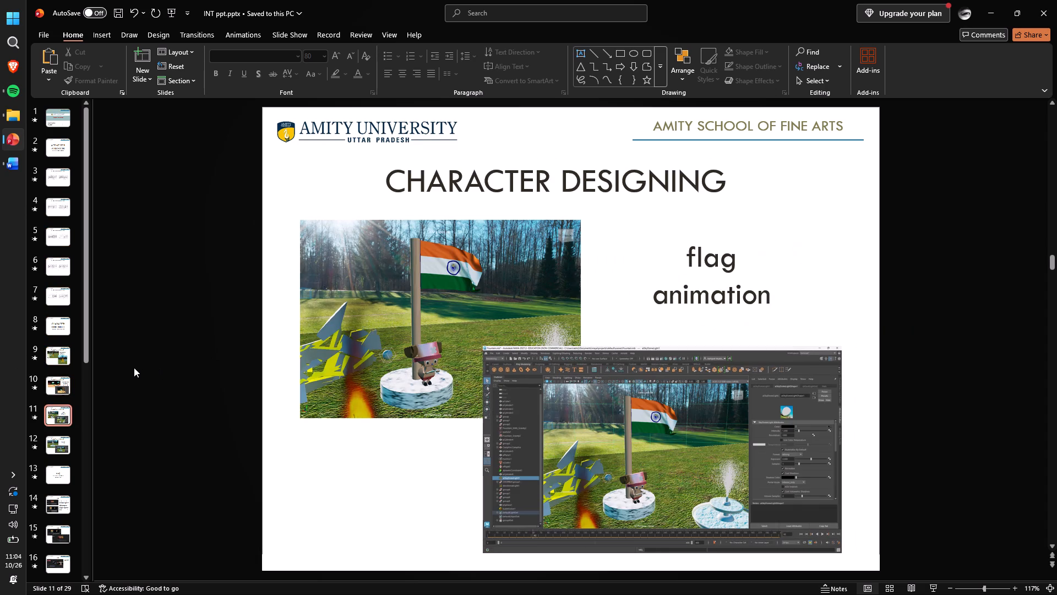
{"action": "key", "text": "Down"}
{"action": "key", "text": "Down"}
{"action": "key", "text": "Down"}
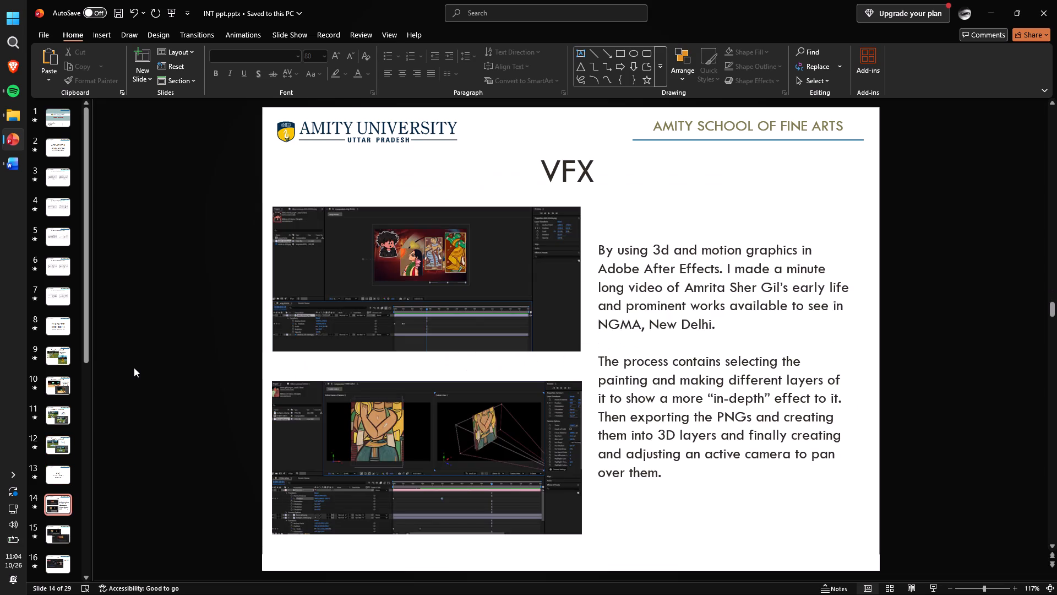
{"action": "key", "text": "Down"}
{"action": "key", "text": "Down"}
{"action": "key", "text": "Down"}
{"action": "key", "text": "Up"}
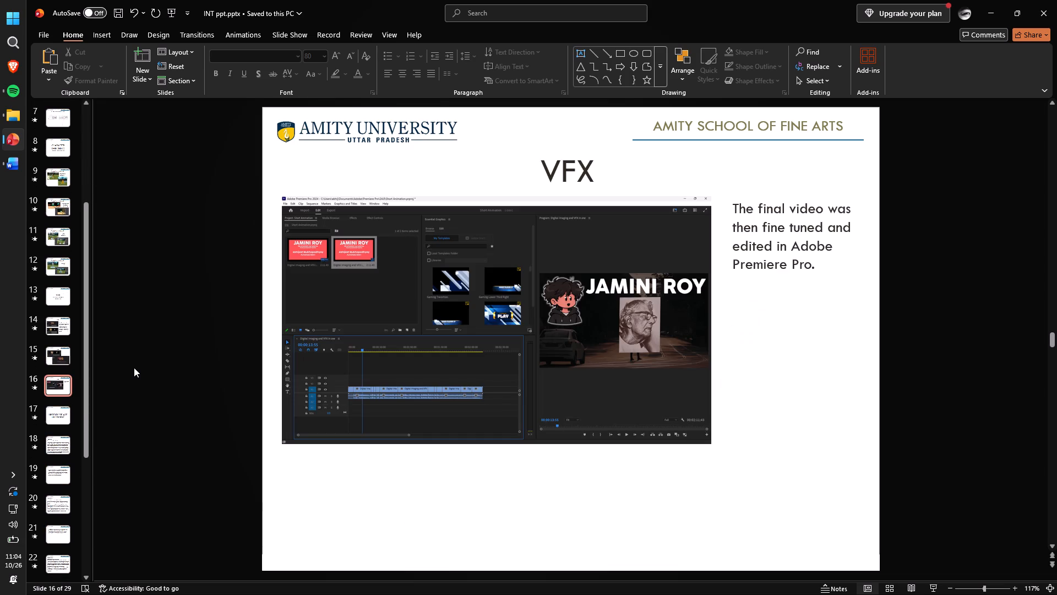
{"action": "key", "text": "Up"}
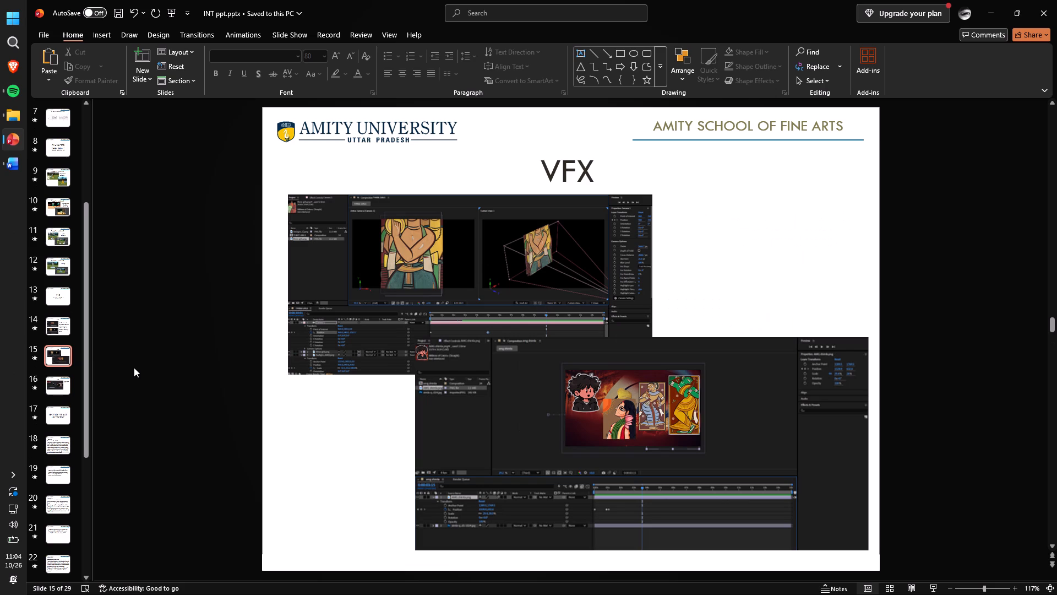
{"action": "key", "text": "Down"}
Review the History of Art slides from 17 onward through the AESTHETICS title slide, ending on the empty content slide 25.
{"action": "key", "text": "Down"}
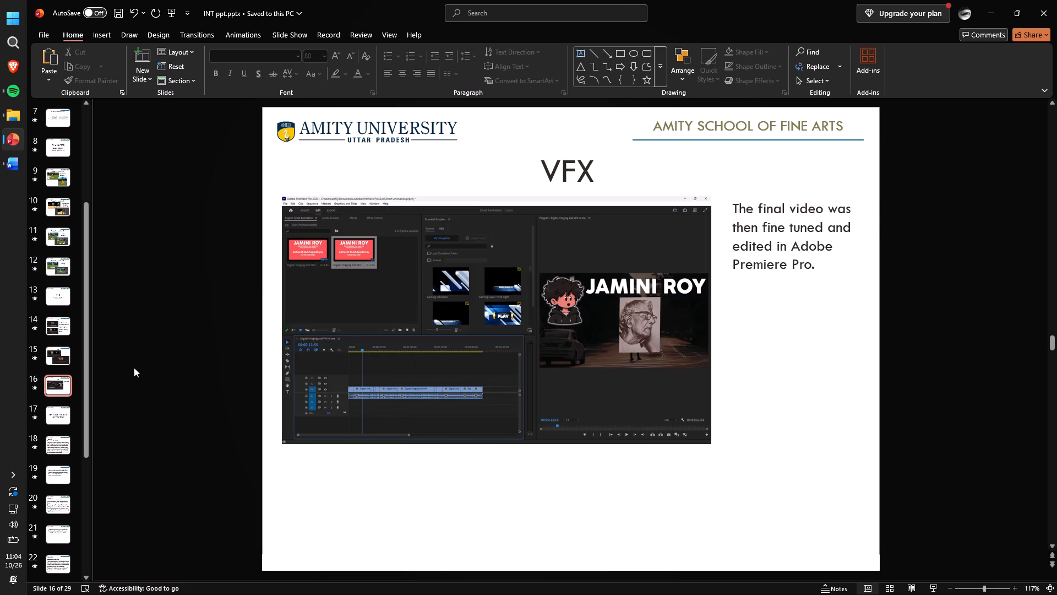
{"action": "key", "text": "Down"}
{"action": "key", "text": "Down"}
{"action": "key", "text": "Down"}
{"action": "key", "text": "Down"}
{"action": "key", "text": "Down"}
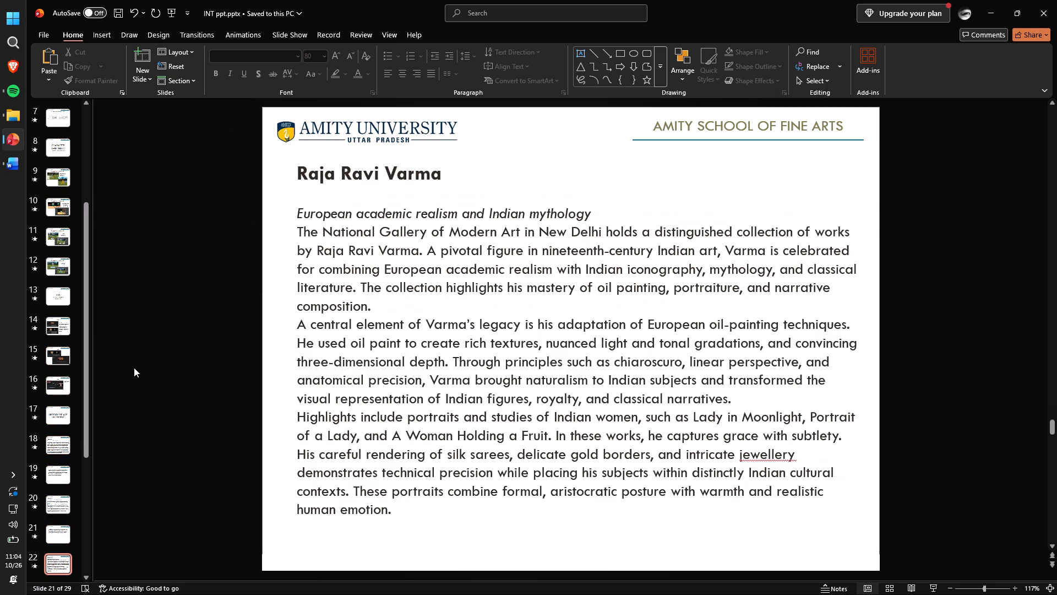
{"action": "key", "text": "Down"}
{"action": "key", "text": "Down"}
{"action": "key", "text": "Down"}
{"action": "key", "text": "Up"}
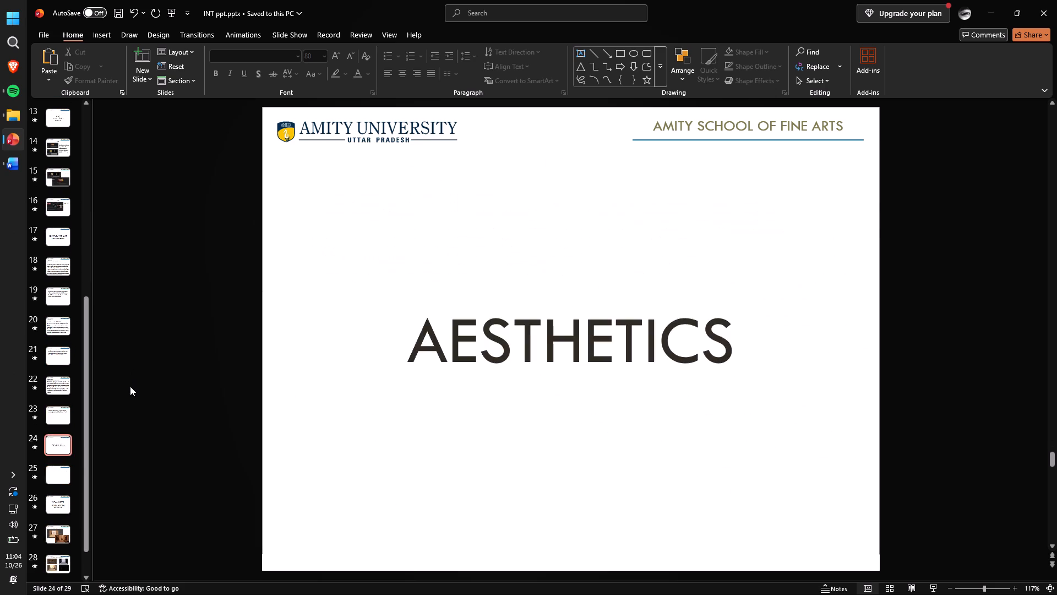
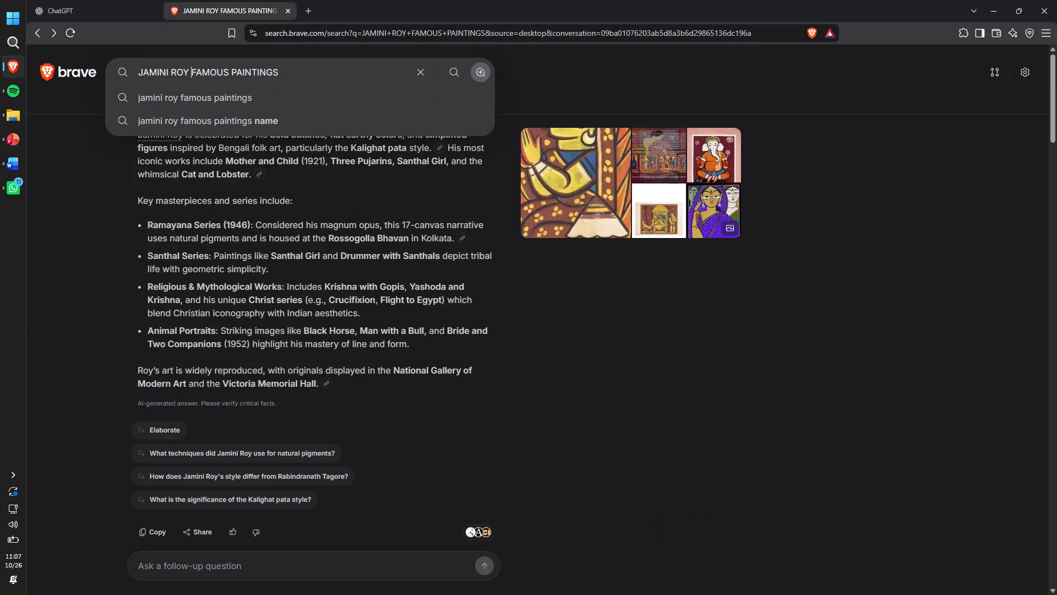
{"action": "key", "text": "BackSpace"}
{"action": "key", "text": "BackSpace"}
{"action": "key", "text": "BackSpace"}
{"action": "key", "text": "BackSpace"}
{"action": "key", "text": "BackSpace"}
{"action": "key", "text": "BackSpace"}
{"action": "key", "text": "BackSpace"}
{"action": "key", "text": "BackSpace"}
{"action": "key", "text": "BackSpace"}
{"action": "key", "text": "BackSpace"}
{"action": "key", "text": "BackSpace"}
{"action": "key", "text": "BackSpace"}
{"action": "key", "text": "BackSpace"}
{"action": "key", "text": "BackSpace"}
{"action": "key", "text": "BackSpace"}
{"action": "type", "text": "amrita sher gill"}
{"action": "key", "text": "space"}
{"action": "key", "text": "Return"}
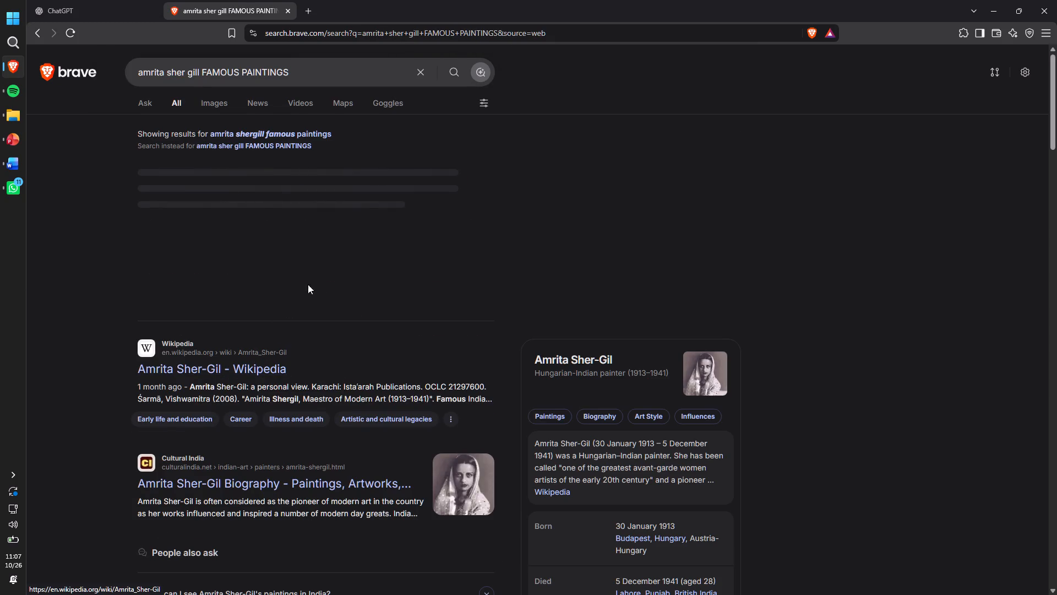
Open the Cultural India biography of Amrita Sher-Gil and read through it for her paintings and their titles.
{"action": "left_click", "coordinate": [321, 479]}
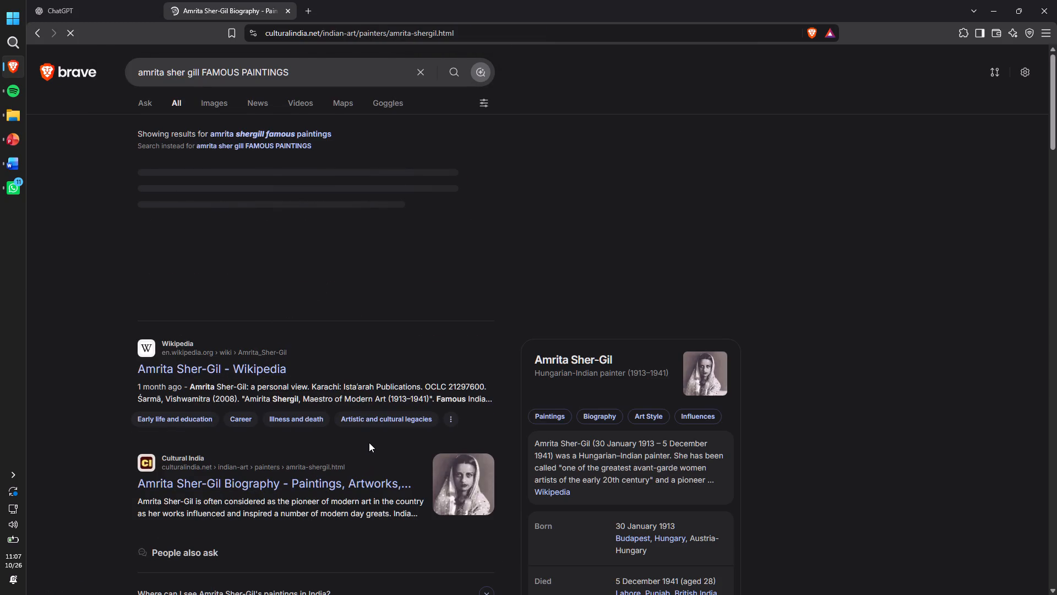
{"action": "scroll", "coordinate": [369, 442], "scroll_direction": "down", "scroll_amount": 4}
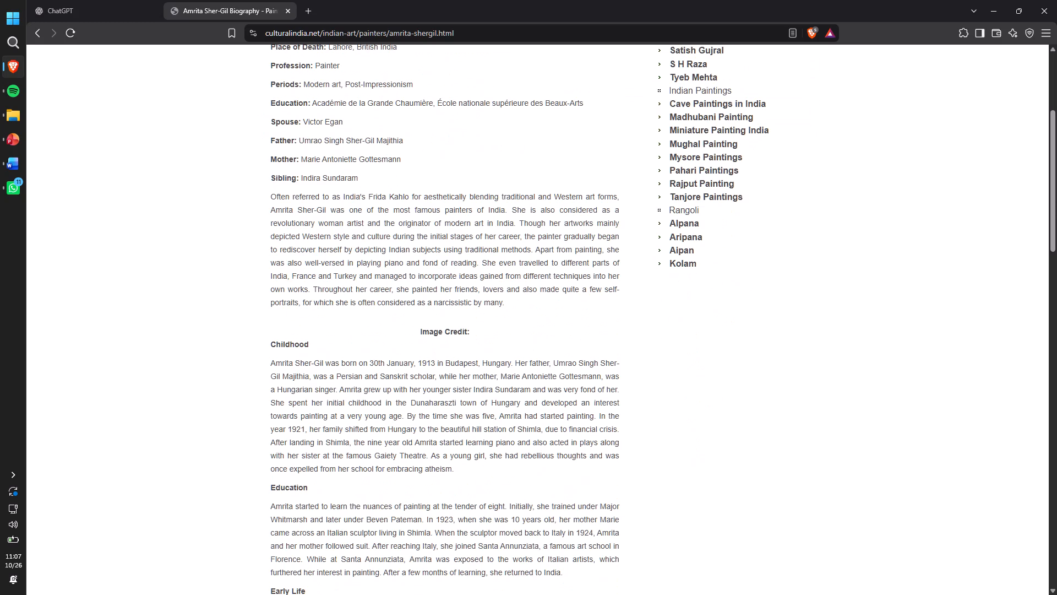
{"action": "scroll", "coordinate": [373, 439], "scroll_direction": "down", "scroll_amount": 15}
{"action": "scroll", "coordinate": [375, 431], "scroll_direction": "down", "scroll_amount": 10}
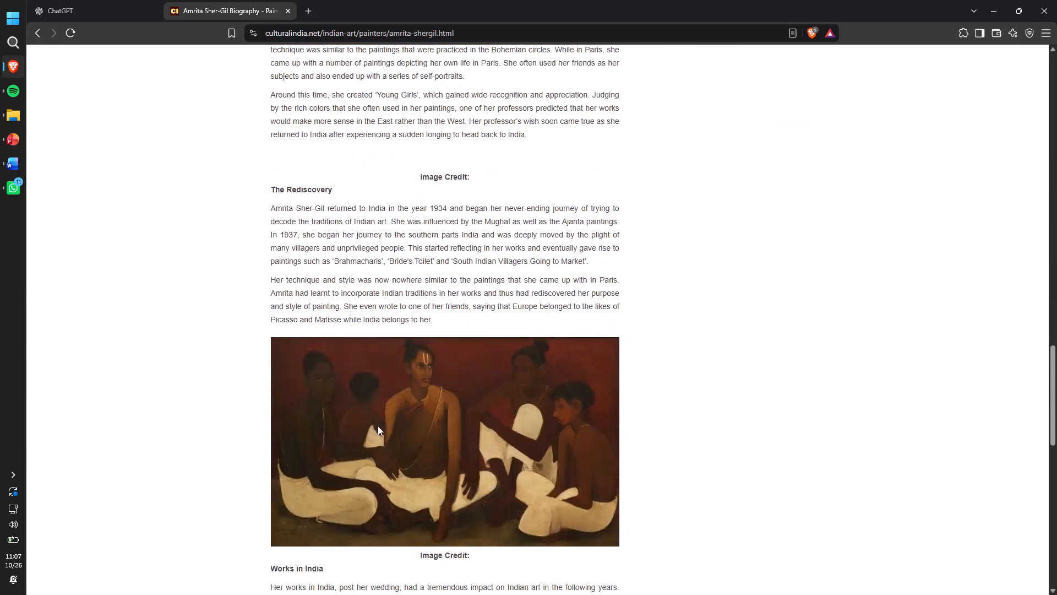
{"action": "scroll", "coordinate": [378, 426], "scroll_direction": "down", "scroll_amount": 10}
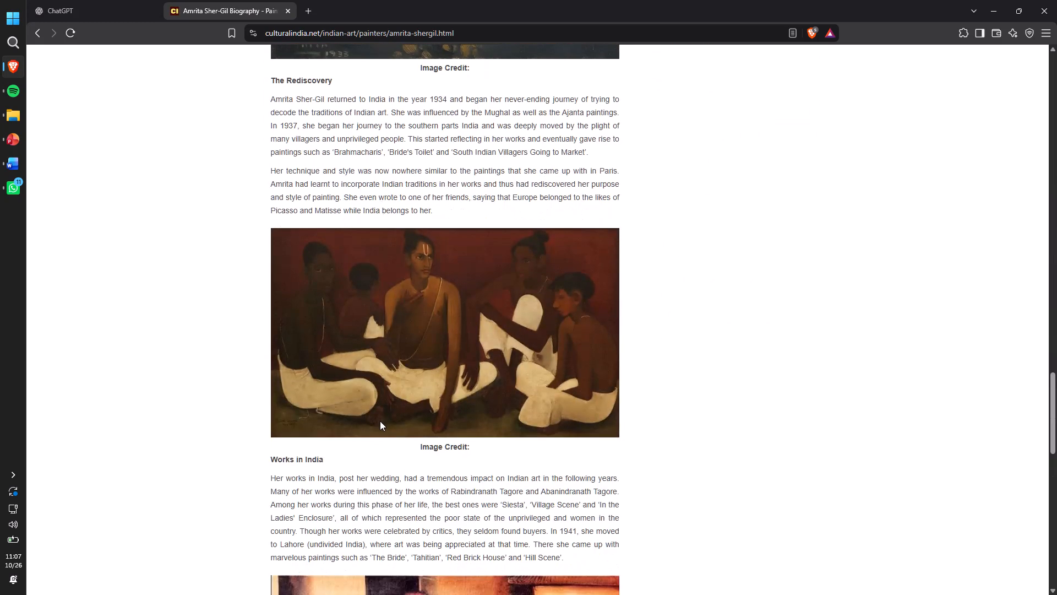
{"action": "scroll", "coordinate": [339, 451], "scroll_direction": "down", "scroll_amount": 9}
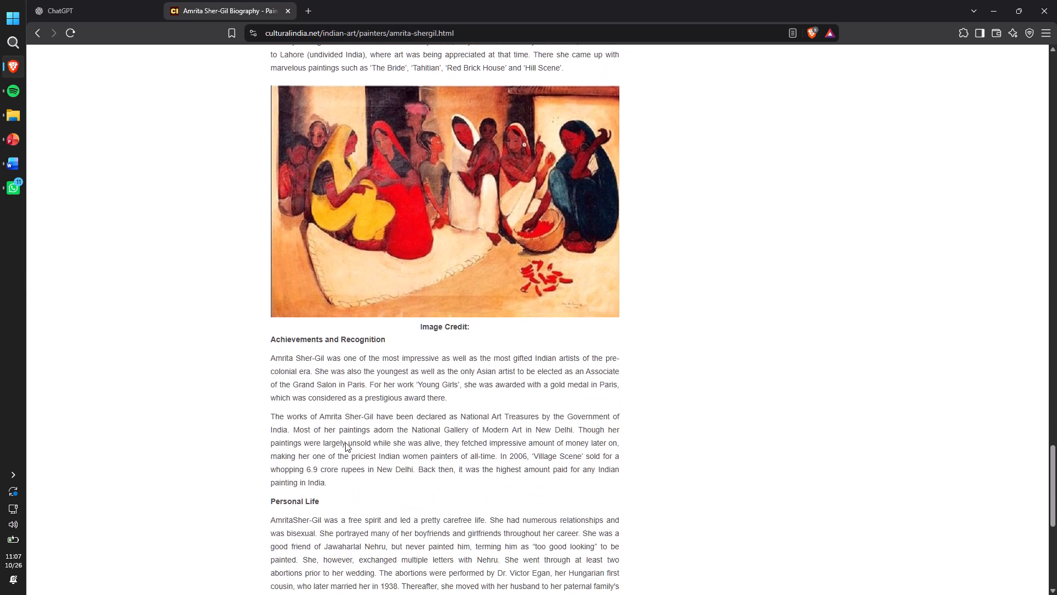
{"action": "scroll", "coordinate": [346, 440], "scroll_direction": "down", "scroll_amount": 10}
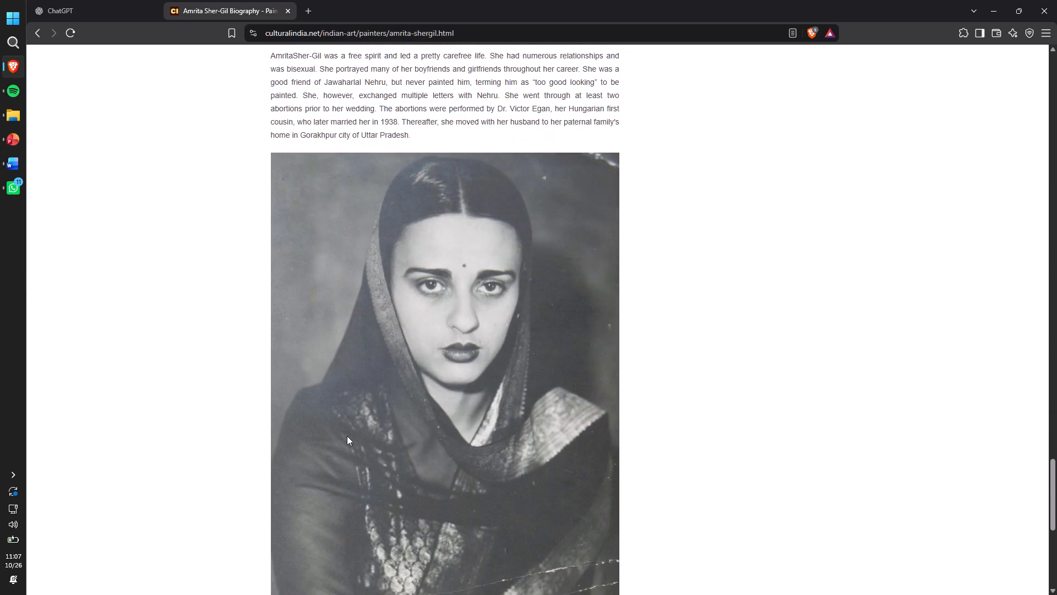
{"action": "scroll", "coordinate": [347, 436], "scroll_direction": "down", "scroll_amount": 7}
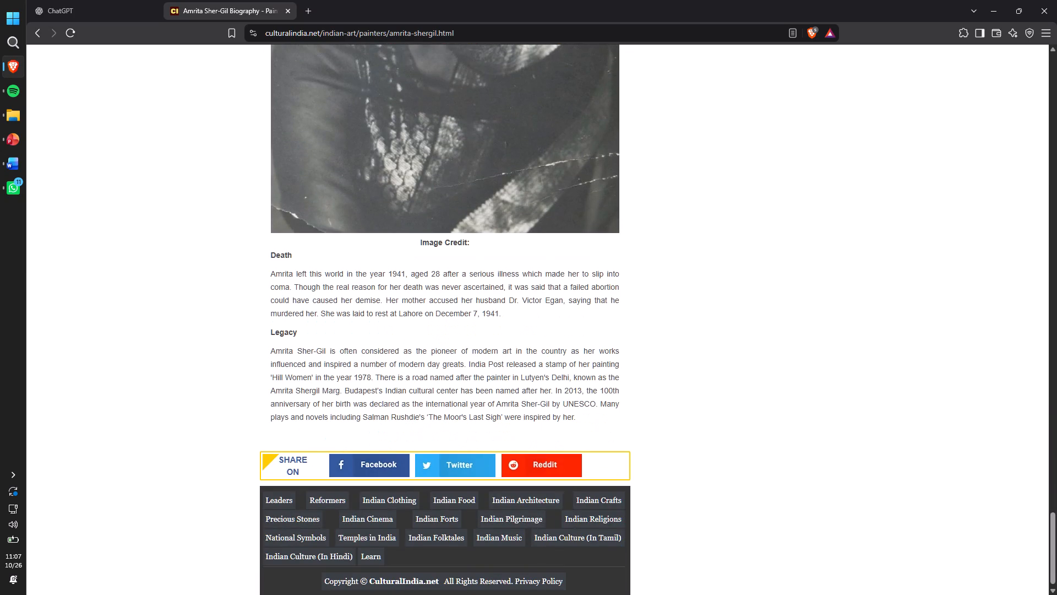
Leave the Cultural India biography, return to the search results and open WikiArt's Amrita Sher-Gil page.
{"action": "scroll", "coordinate": [346, 372], "scroll_direction": "up", "scroll_amount": 20}
{"action": "scroll", "coordinate": [346, 372], "scroll_direction": "up", "scroll_amount": 15}
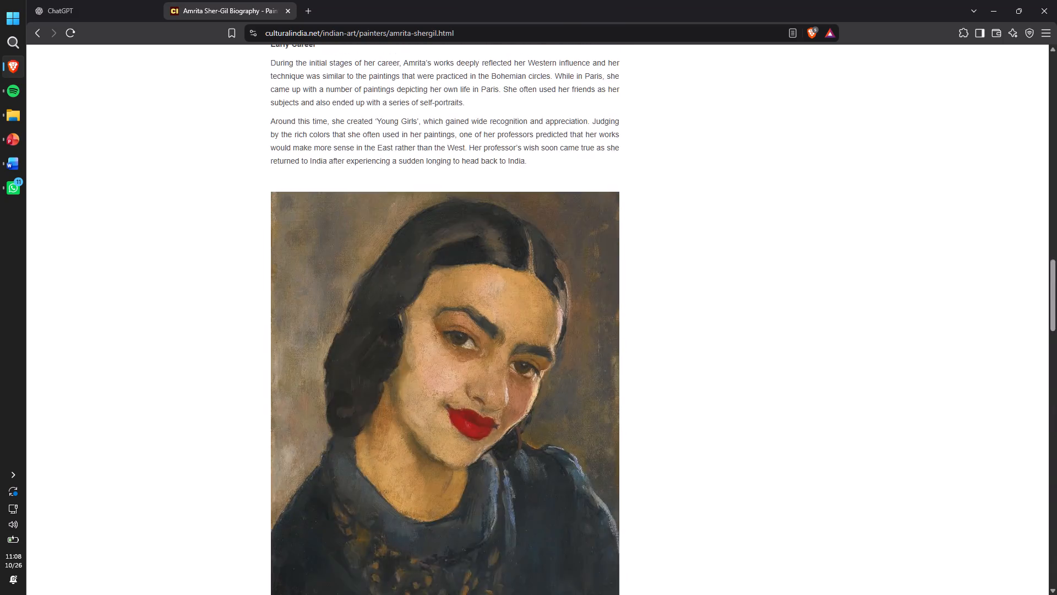
{"action": "scroll", "coordinate": [347, 371], "scroll_direction": "up", "scroll_amount": 20}
{"action": "scroll", "coordinate": [347, 371], "scroll_direction": "up", "scroll_amount": 10}
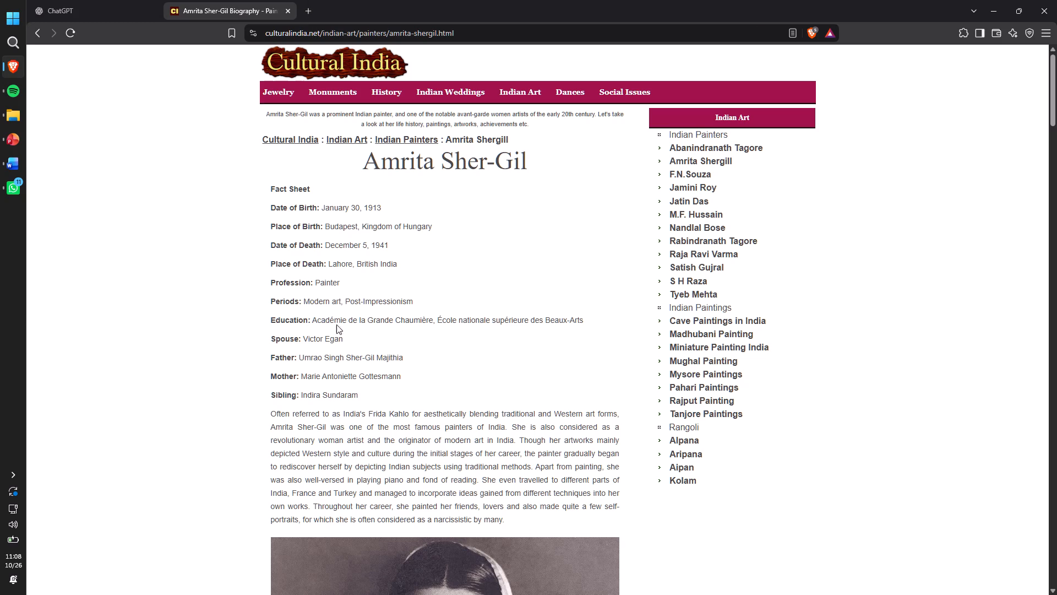
{"action": "left_click", "coordinate": [39, 35]}
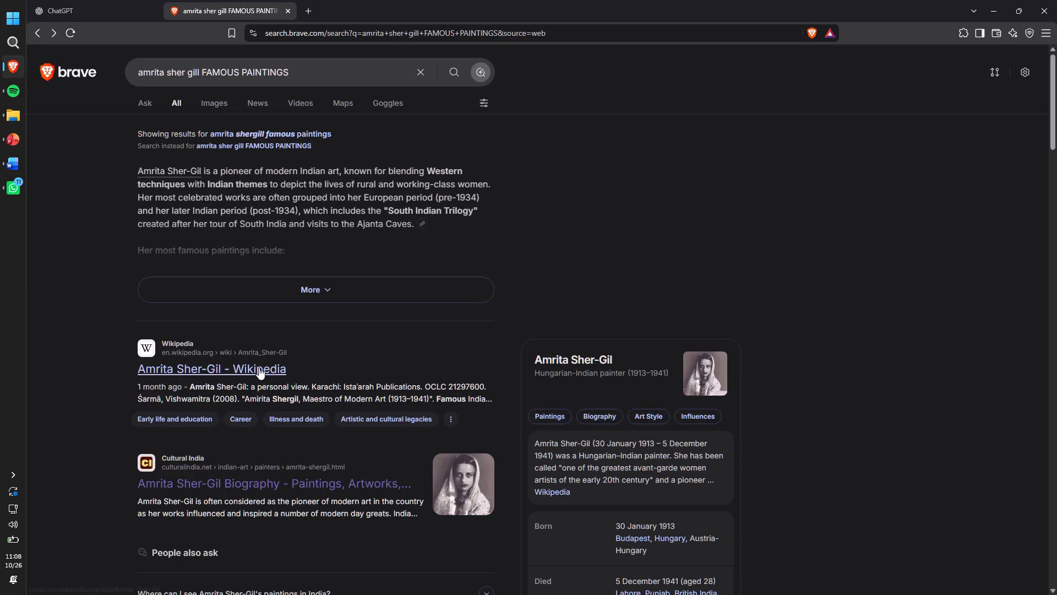
{"action": "scroll", "coordinate": [261, 358], "scroll_direction": "down", "scroll_amount": 12}
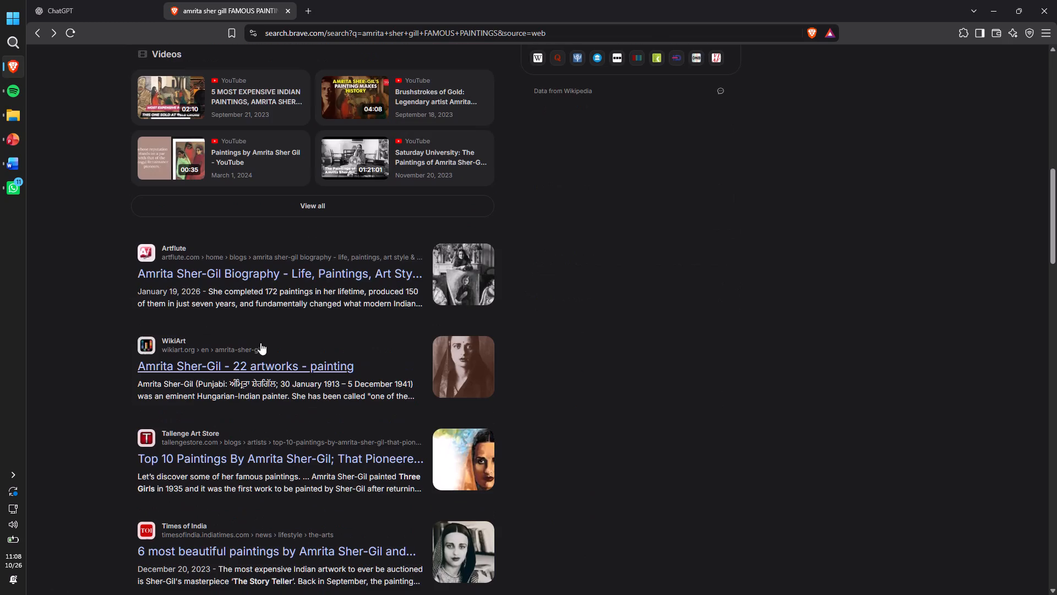
{"action": "left_click", "coordinate": [263, 366]}
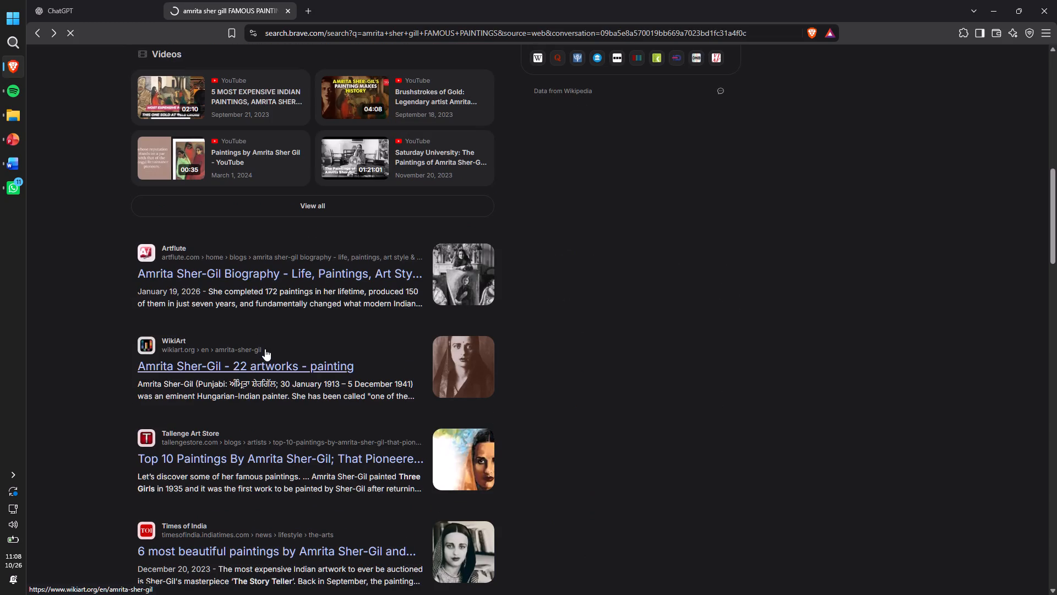
{"action": "scroll", "coordinate": [344, 366], "scroll_direction": "down", "scroll_amount": 4}
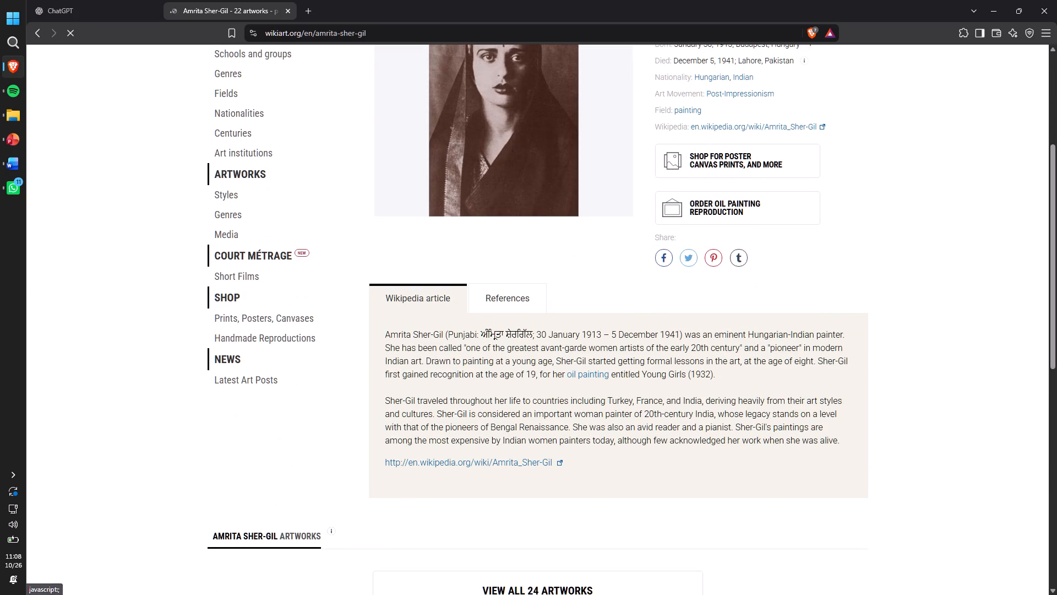
{"action": "scroll", "coordinate": [493, 353], "scroll_direction": "up", "scroll_amount": 3}
{"action": "scroll", "coordinate": [495, 356], "scroll_direction": "down", "scroll_amount": 4}
{"action": "scroll", "coordinate": [498, 349], "scroll_direction": "up", "scroll_amount": 5}
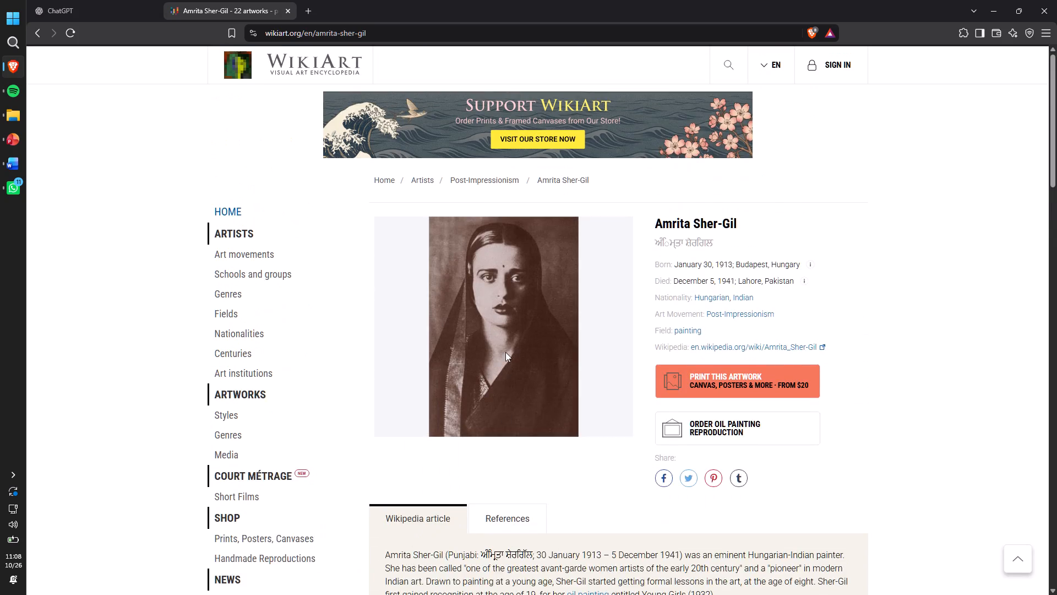
{"action": "scroll", "coordinate": [505, 352], "scroll_direction": "down", "scroll_amount": 11}
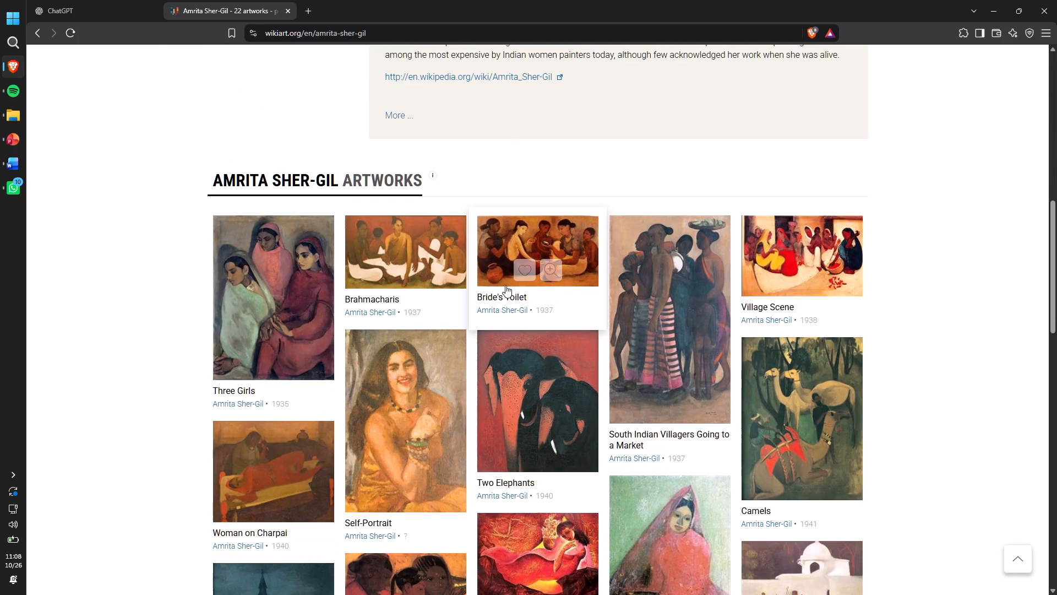
{"action": "scroll", "coordinate": [700, 363], "scroll_direction": "down", "scroll_amount": 2}
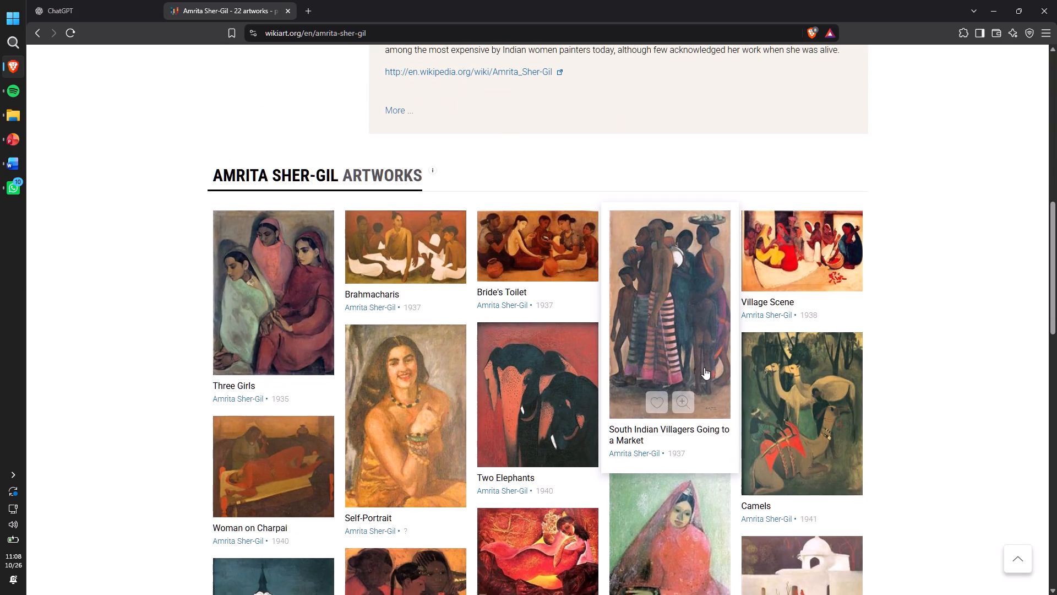
{"action": "scroll", "coordinate": [704, 367], "scroll_direction": "down", "scroll_amount": 2}
{"action": "scroll", "coordinate": [499, 377], "scroll_direction": "down", "scroll_amount": 3}
{"action": "scroll", "coordinate": [577, 391], "scroll_direction": "down", "scroll_amount": 4}
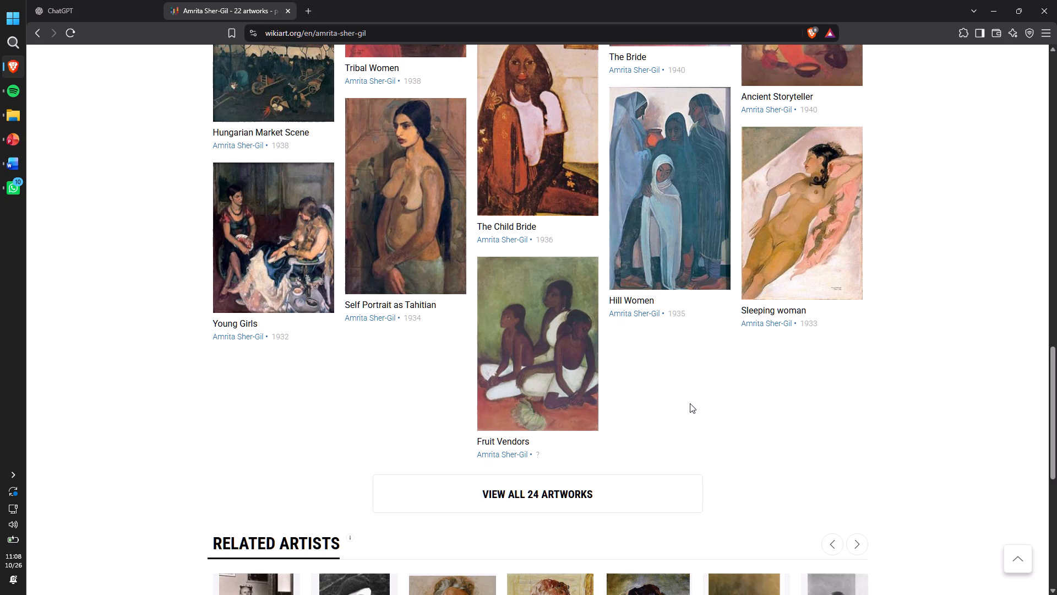
{"action": "scroll", "coordinate": [282, 366], "scroll_direction": "up", "scroll_amount": 4}
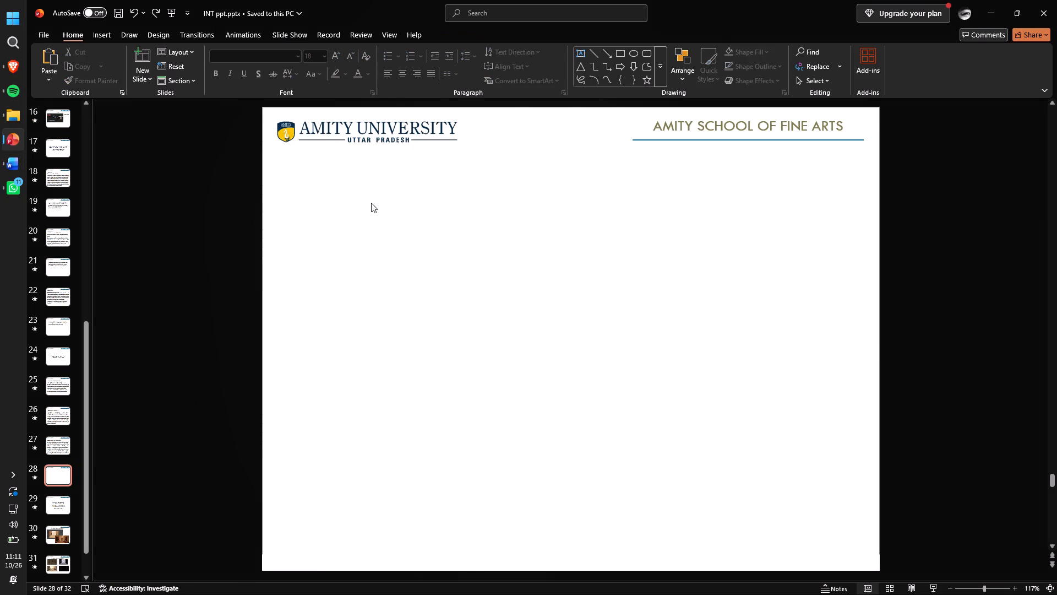
{"action": "key", "text": "ctrl+z"}
{"action": "key", "text": "ctrl+v"}
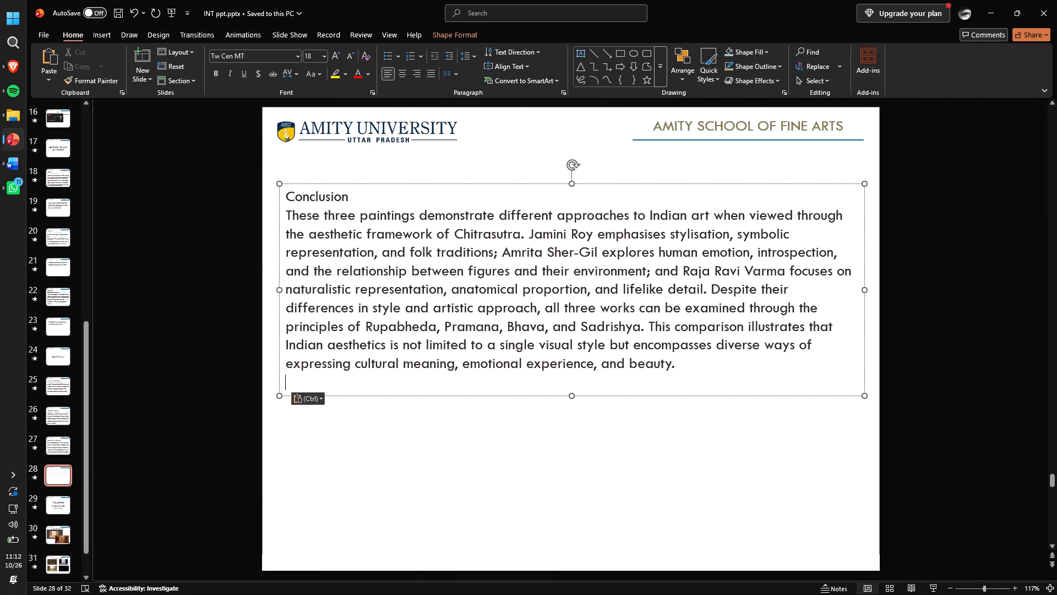
Set the "Conclusion" heading on slide 28 to size 24 and bold, and add an empty line below it.
{"action": "left_click_drag", "start_coordinate": [357, 197], "coordinate": [296, 196]}
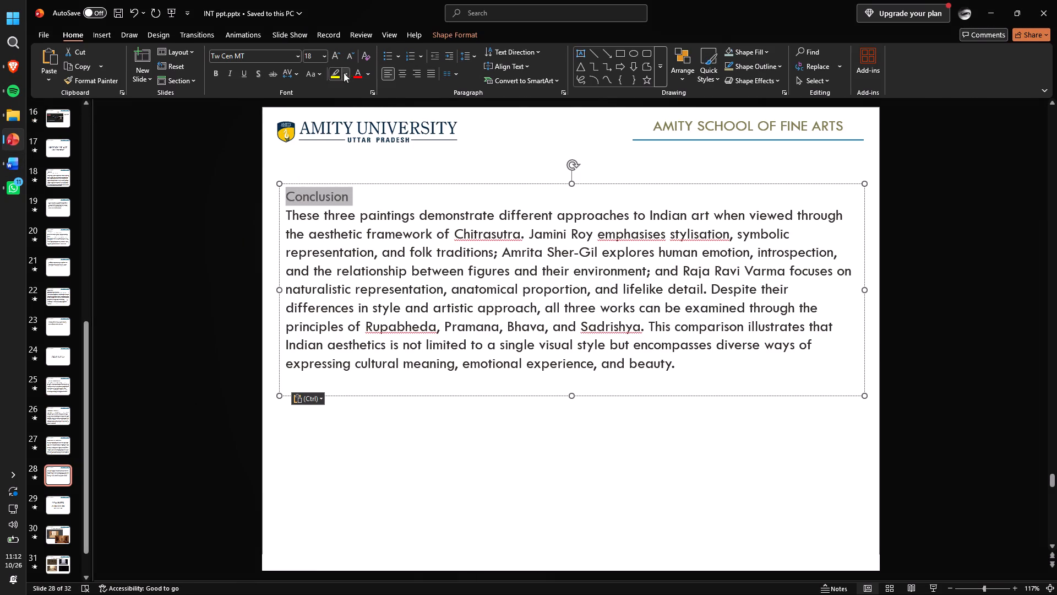
{"action": "left_click", "coordinate": [324, 58]}
{"action": "left_click", "coordinate": [313, 198]}
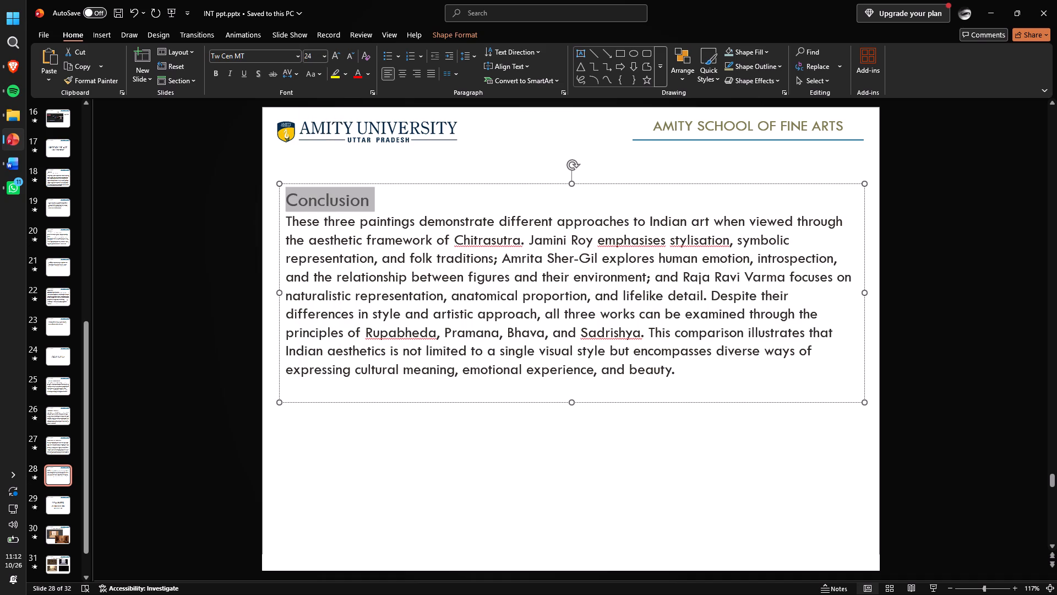
{"action": "left_click", "coordinate": [210, 74]}
{"action": "left_click", "coordinate": [432, 202]}
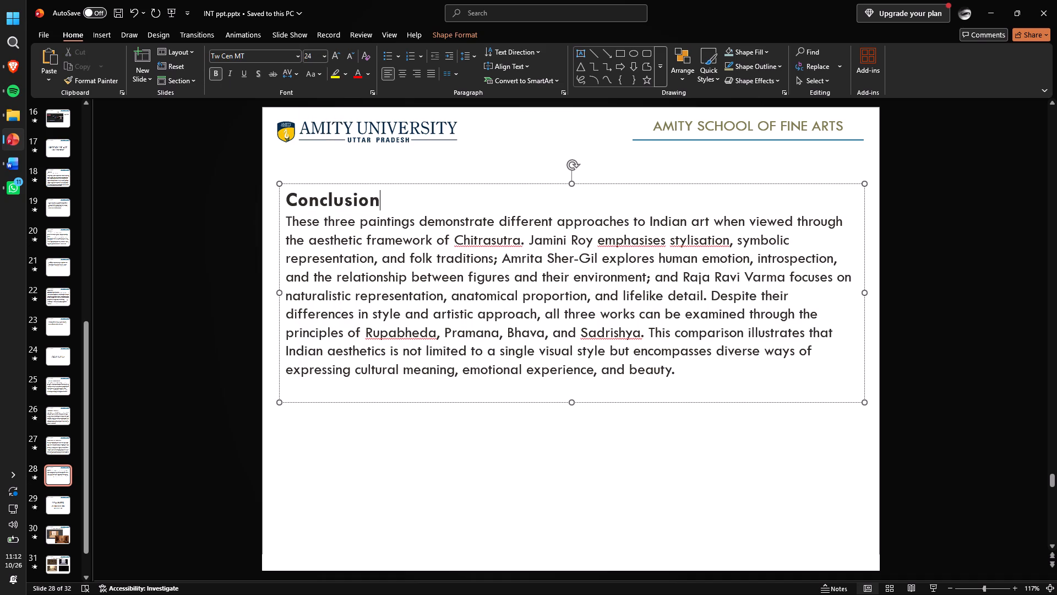
{"action": "key", "text": "Return"}
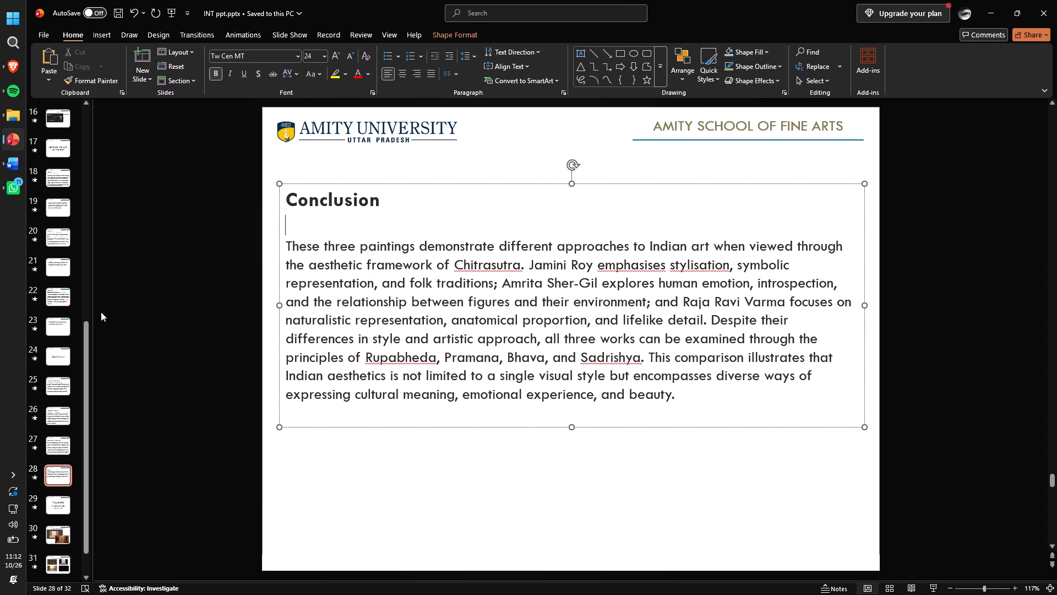
Review the whole presentation from the title slide to the Thank You slide, rechecking the final slides back to slide 27.
{"action": "left_click", "coordinate": [64, 123]}
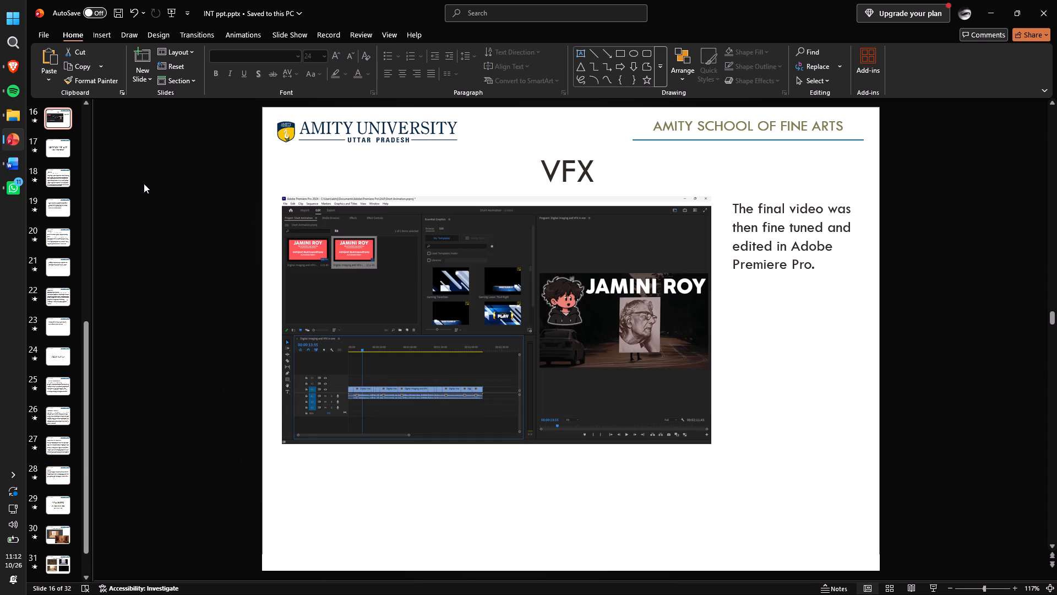
{"action": "key", "text": "Up"}
{"action": "key", "text": "Up"}
{"action": "key", "text": "Up"}
{"action": "key", "text": "Up"}
{"action": "key", "text": "Up"}
{"action": "key", "text": "Up"}
{"action": "key", "text": "Up"}
{"action": "key", "text": "Up"}
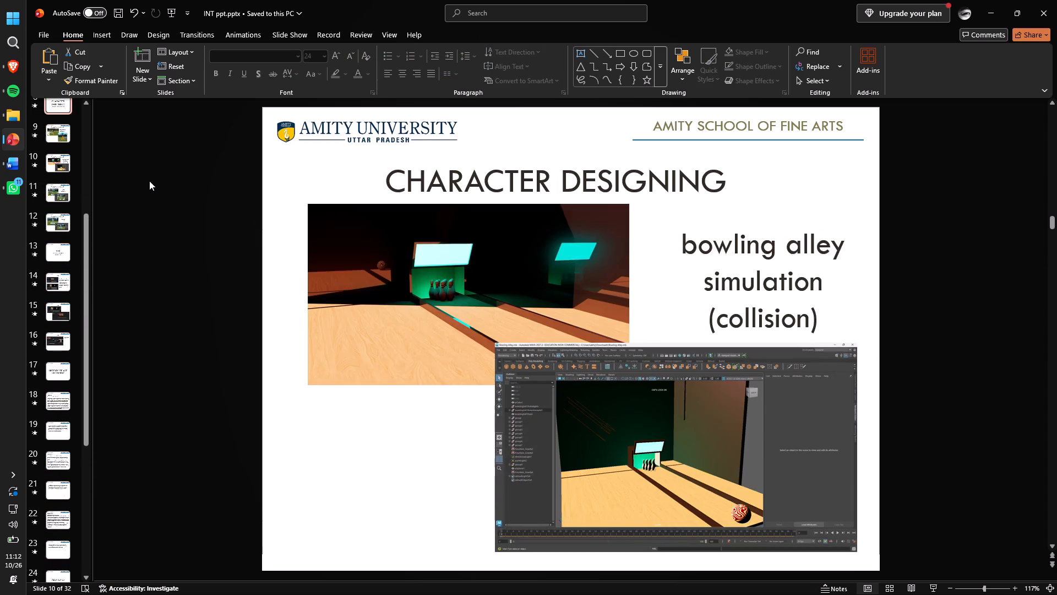
{"action": "key", "text": "Up"}
{"action": "key", "text": "Up"}
{"action": "key", "text": "Up"}
{"action": "key", "text": "Up"}
{"action": "key", "text": "Up"}
{"action": "key", "text": "Up"}
{"action": "key", "text": "Up"}
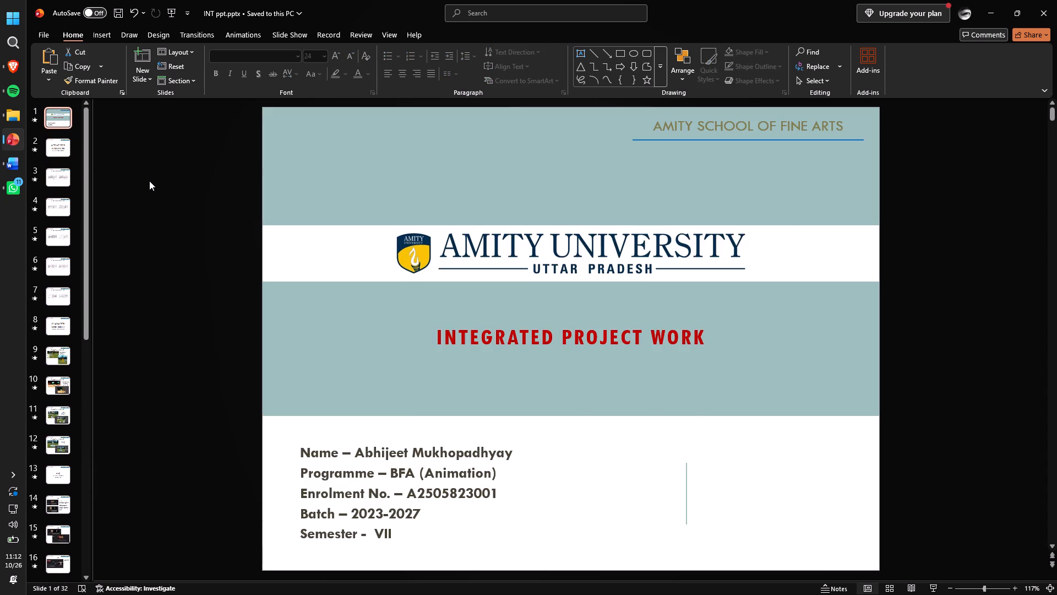
{"action": "key", "text": "Up"}
{"action": "key", "text": "Down"}
{"action": "key", "text": "Down"}
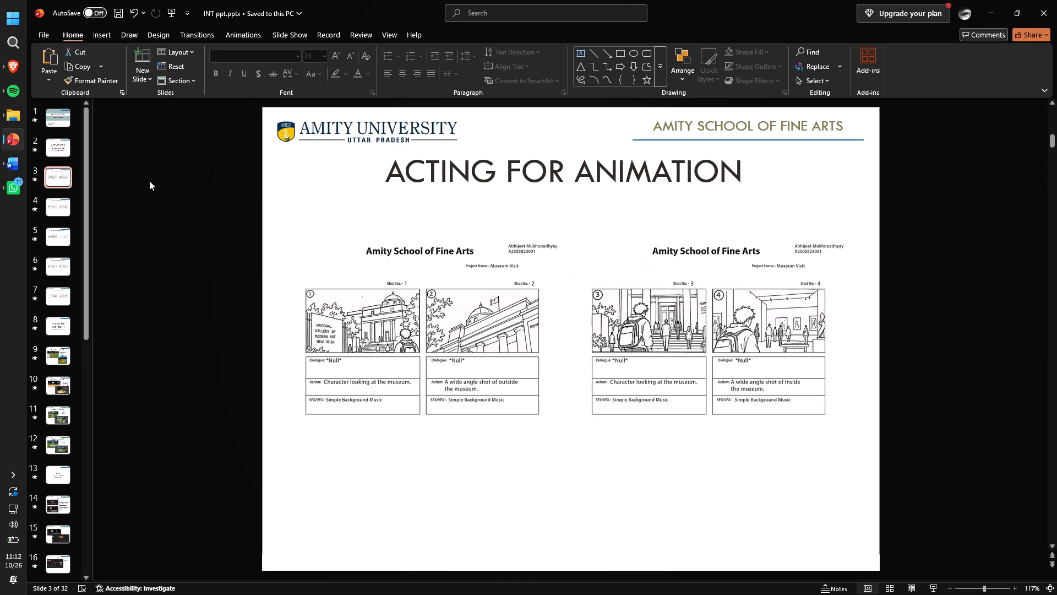
{"action": "key", "text": "Down"}
{"action": "key", "text": "Down"}
{"action": "key", "text": "Down"}
{"action": "key", "text": "Down"}
{"action": "key", "text": "Down"}
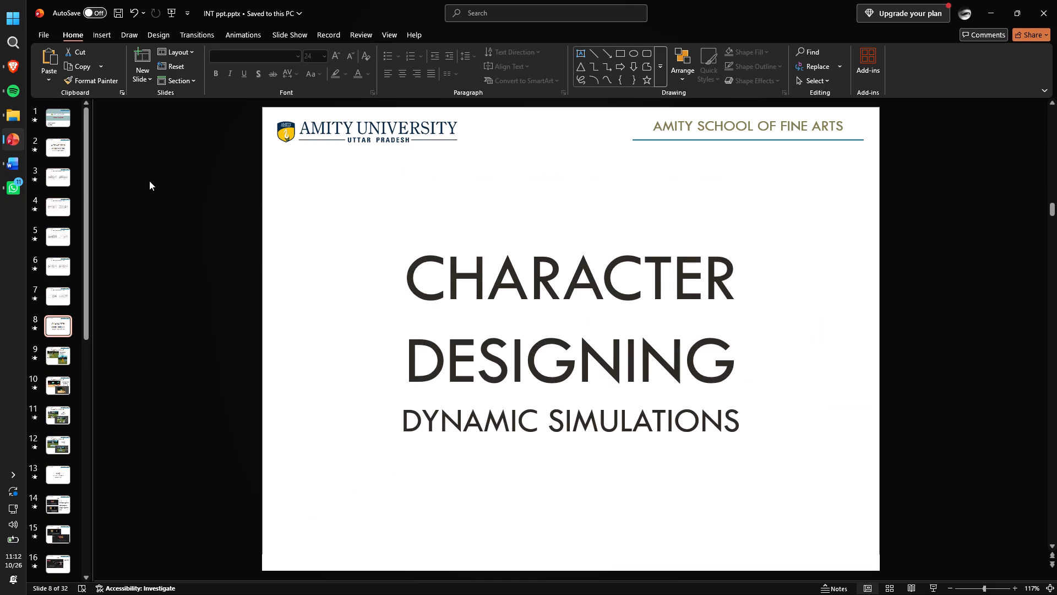
{"action": "key", "text": "Down"}
{"action": "key", "text": "Down"}
{"action": "key", "text": "Down"}
{"action": "key", "text": "Down"}
{"action": "key", "text": "Down"}
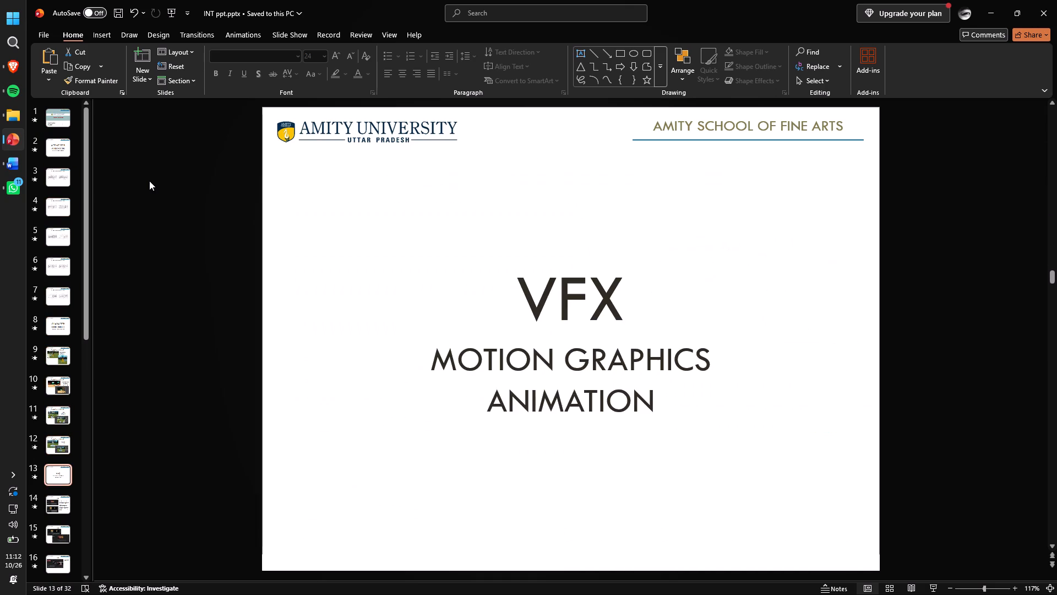
{"action": "key", "text": "Down"}
{"action": "key", "text": "Down"}
{"action": "key", "text": "Down"}
{"action": "key", "text": "Down"}
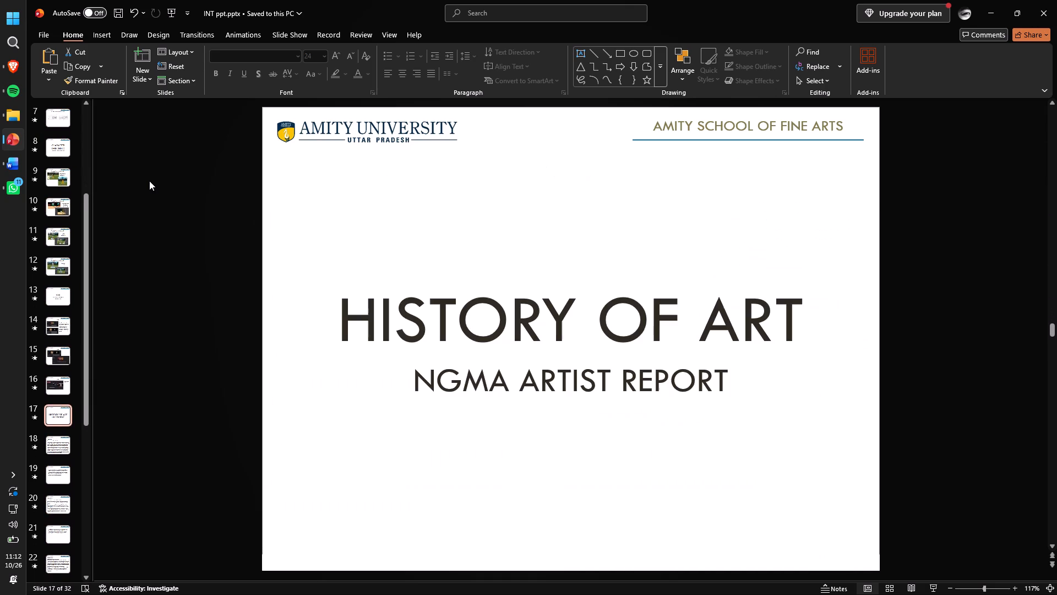
{"action": "key", "text": "Down"}
{"action": "key", "text": "Down"}
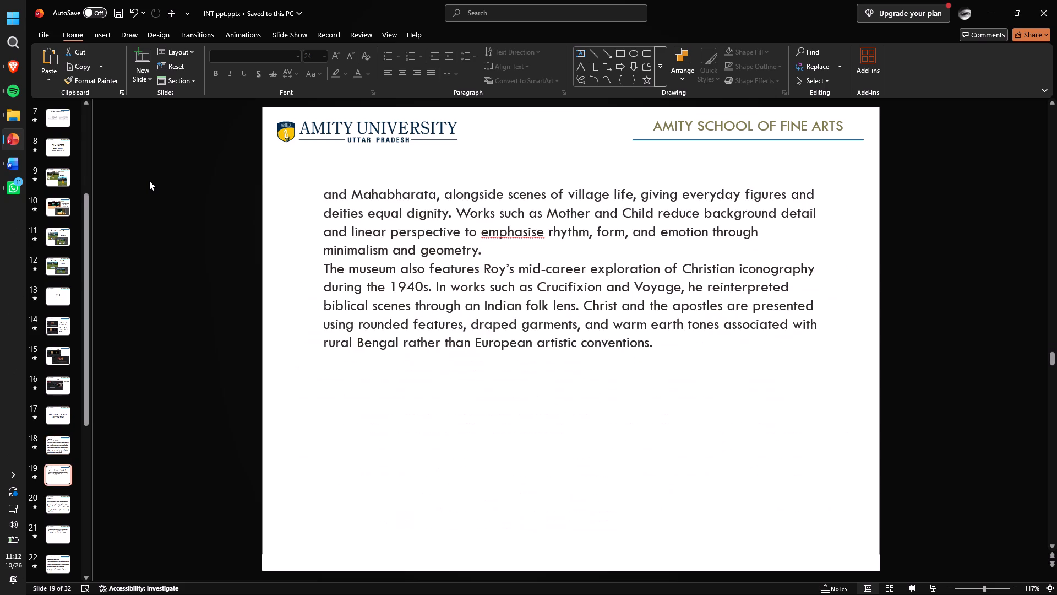
{"action": "key", "text": "Down"}
{"action": "key", "text": "Down"}
{"action": "key", "text": "Down"}
{"action": "key", "text": "Down"}
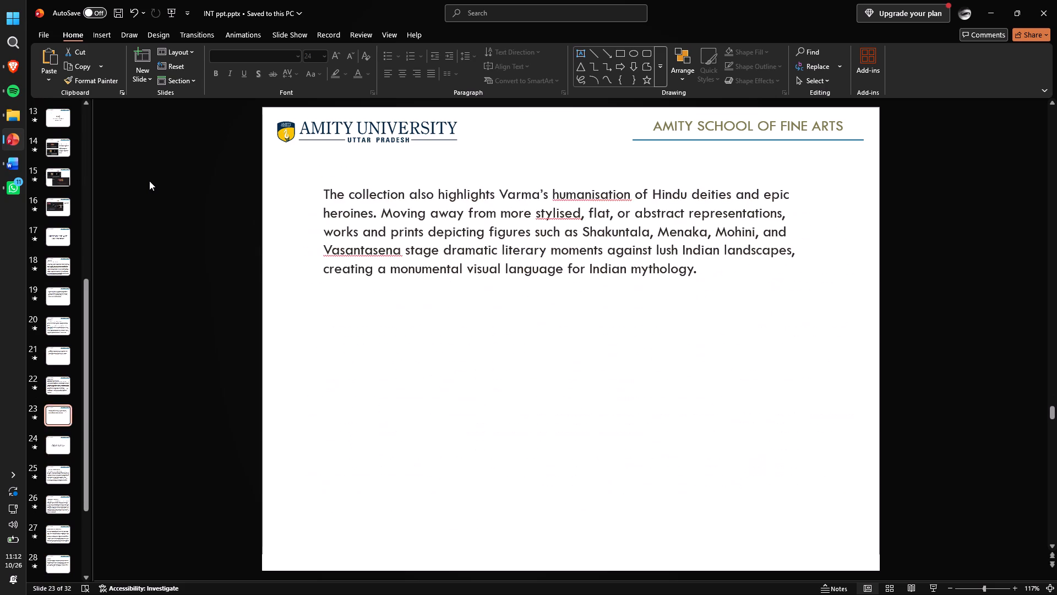
{"action": "key", "text": "Down"}
{"action": "key", "text": "Down"}
{"action": "key", "text": "Down"}
{"action": "key", "text": "Down"}
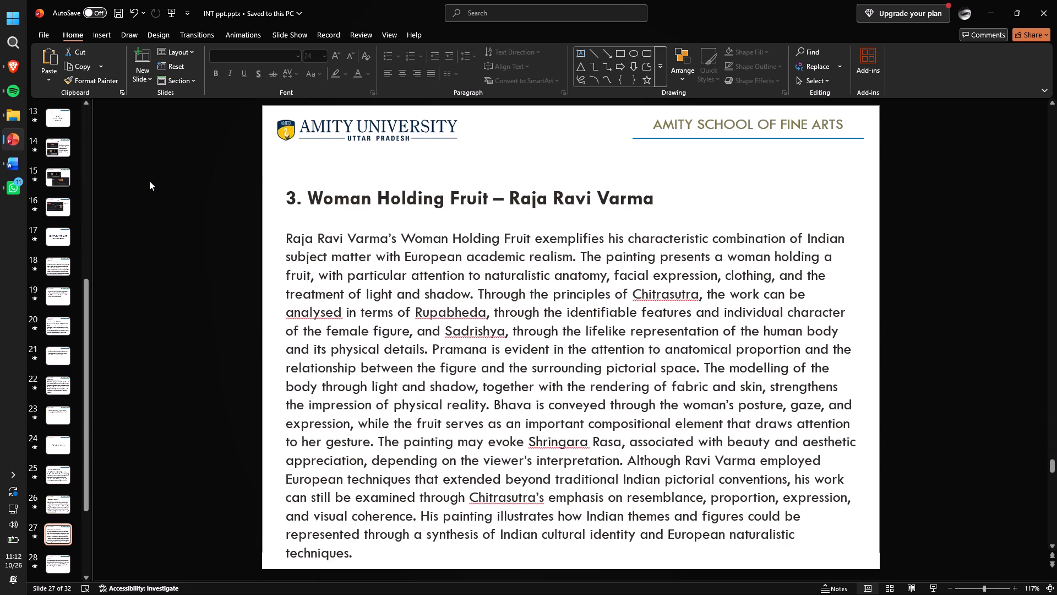
{"action": "key", "text": "Down"}
{"action": "key", "text": "Down"}
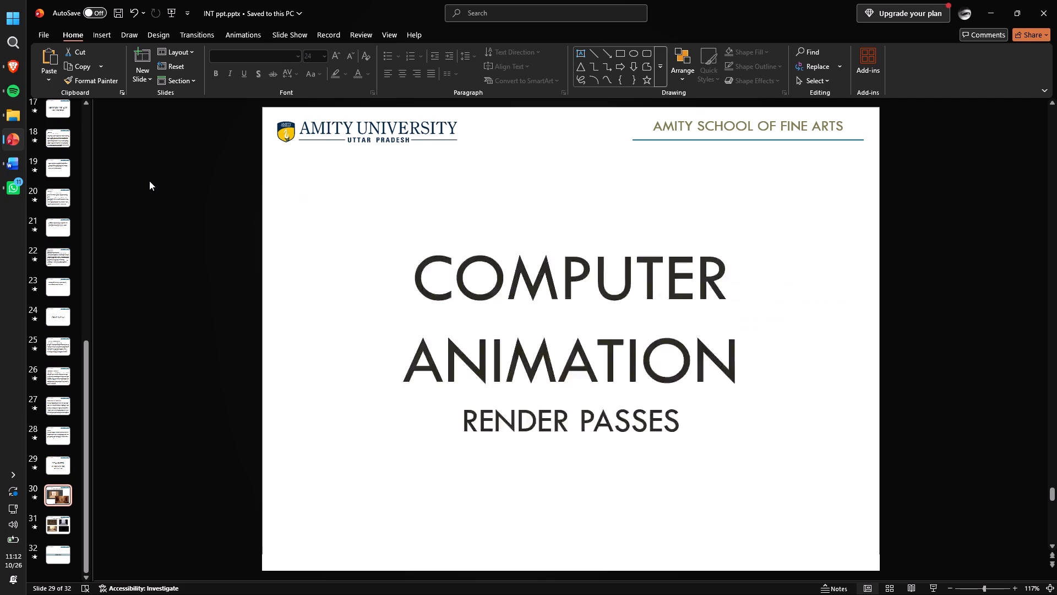
{"action": "key", "text": "Down"}
{"action": "key", "text": "Down"}
{"action": "key", "text": "Down"}
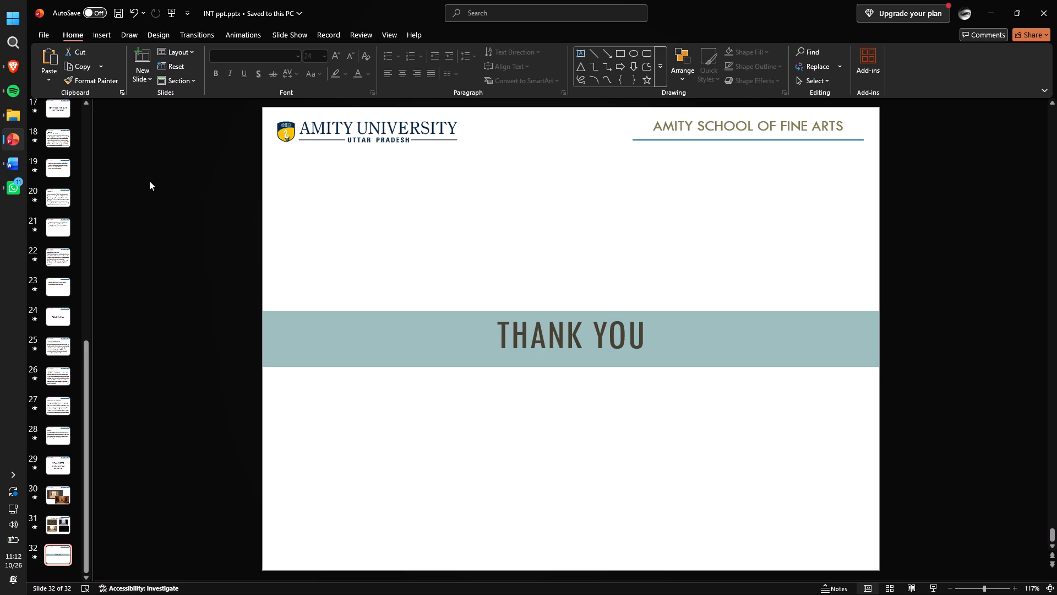
{"action": "left_click_drag", "start_coordinate": [119, 277], "coordinate": [88, 492]}
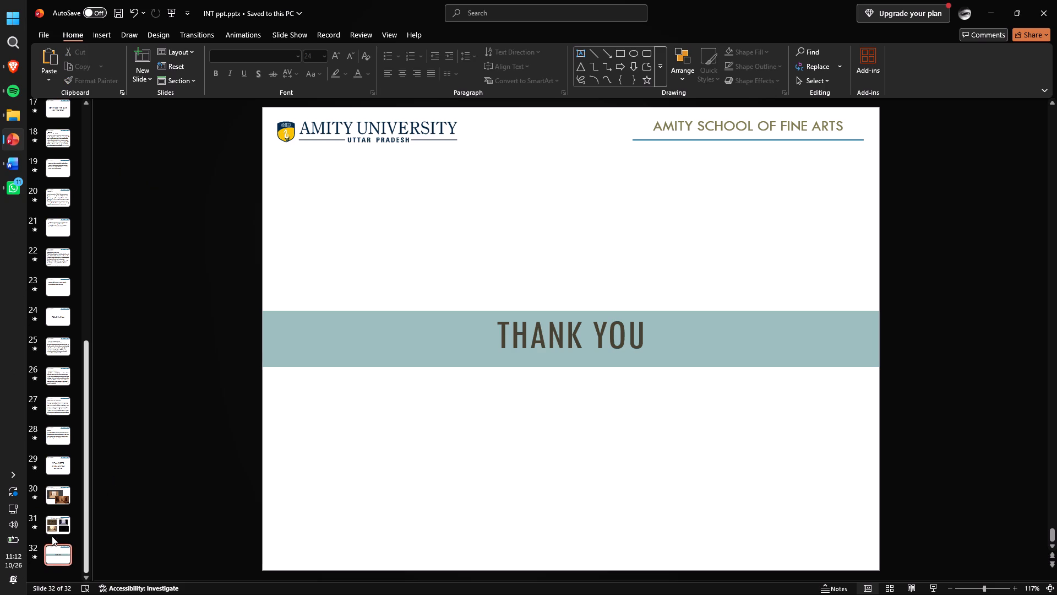
{"action": "left_click", "coordinate": [66, 529]}
{"action": "left_click", "coordinate": [67, 488]}
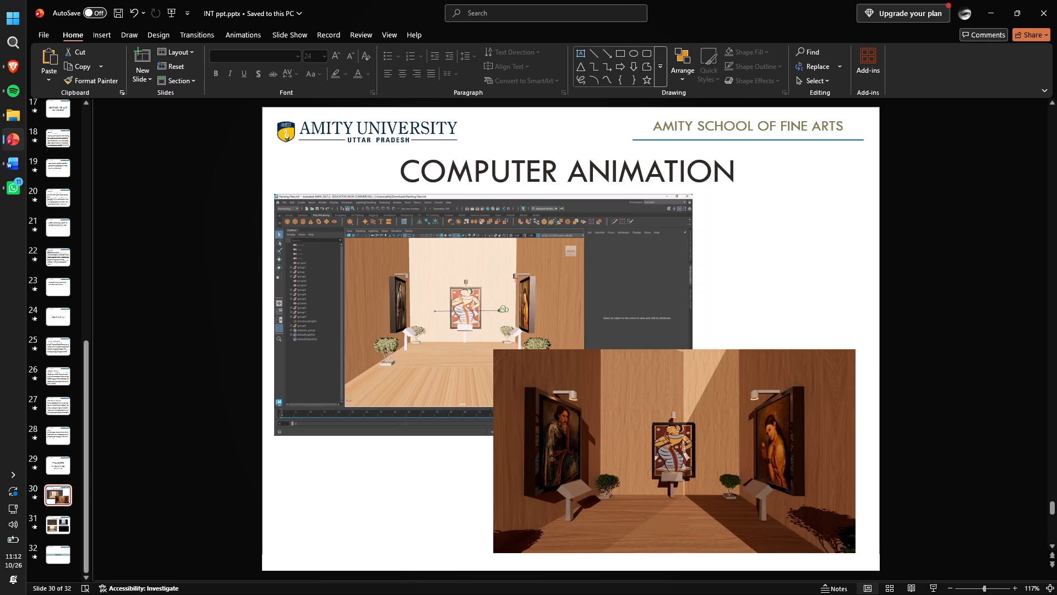
{"action": "left_click", "coordinate": [70, 462]}
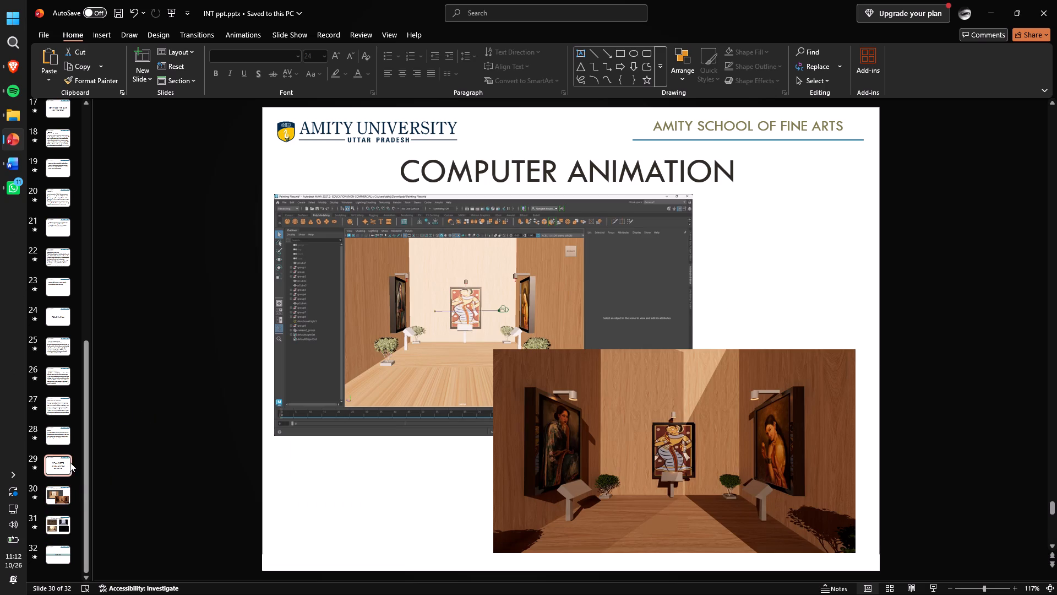
{"action": "left_click", "coordinate": [64, 440]}
{"action": "left_click", "coordinate": [57, 413]}
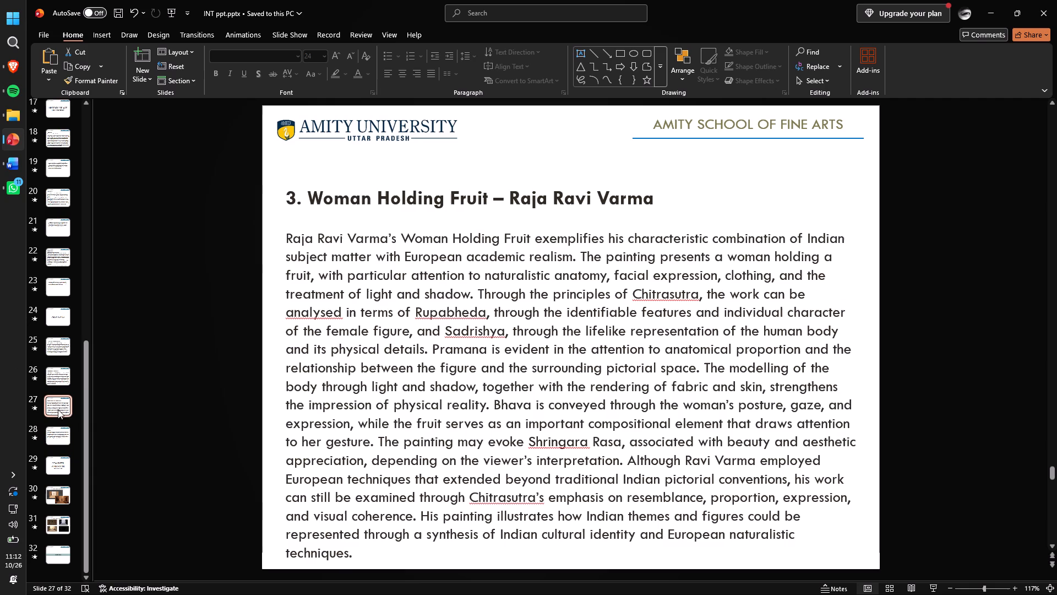
Review the VFX slides in the presentation, going back from slide 16 to slide 14.
{"action": "scroll", "coordinate": [63, 379], "scroll_direction": "up", "scroll_amount": 10}
{"action": "left_click", "coordinate": [67, 173]}
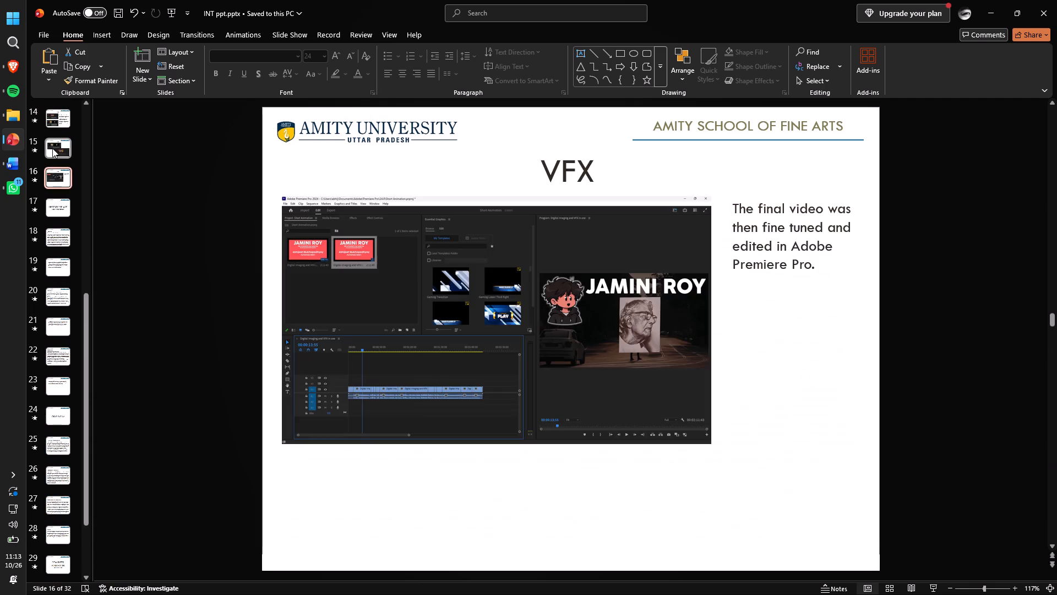
{"action": "left_click", "coordinate": [52, 148]}
{"action": "scroll", "coordinate": [57, 161], "scroll_direction": "up", "scroll_amount": 2}
{"action": "scroll", "coordinate": [31, 224], "scroll_direction": "up", "scroll_amount": 6}
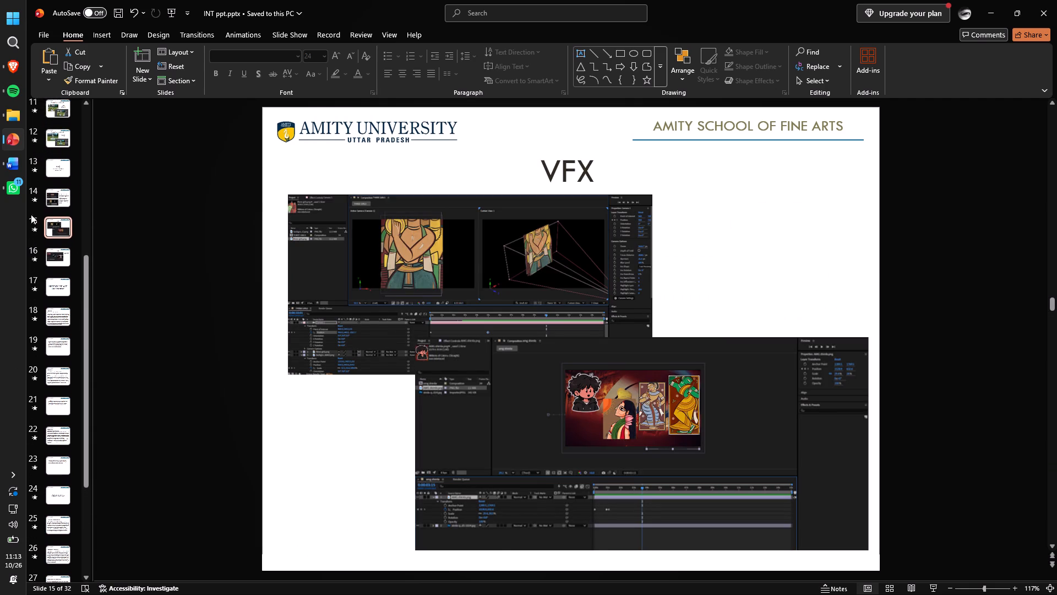
{"action": "scroll", "coordinate": [416, 358], "scroll_direction": "up", "scroll_amount": 1}
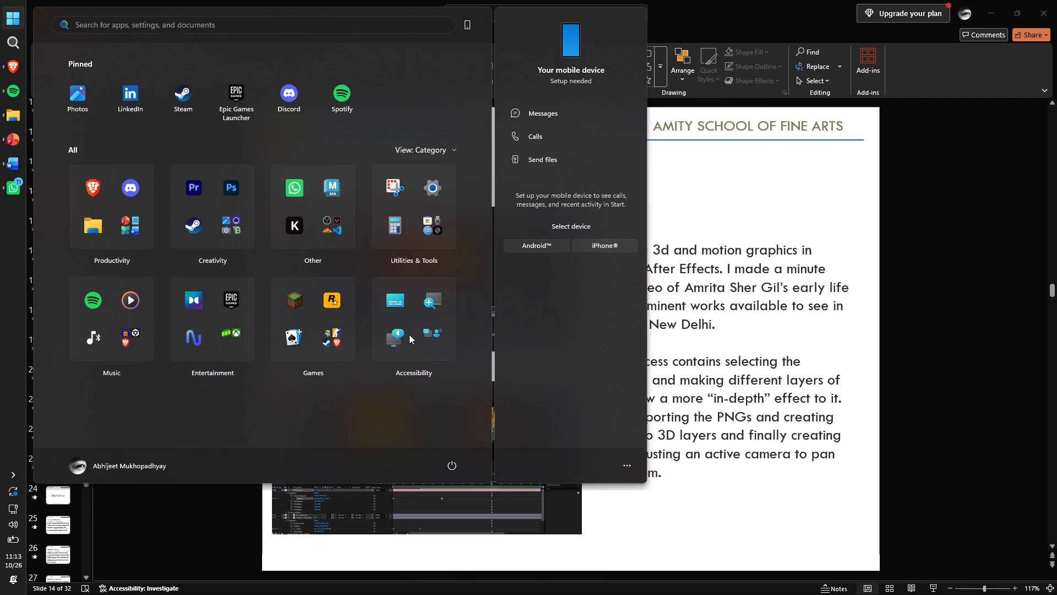
Open the Integrated folder in Downloads and watch the "Digital Imaging and VFX in one" video in full screen, closing the player when done.
{"action": "left_click", "coordinate": [14, 111]}
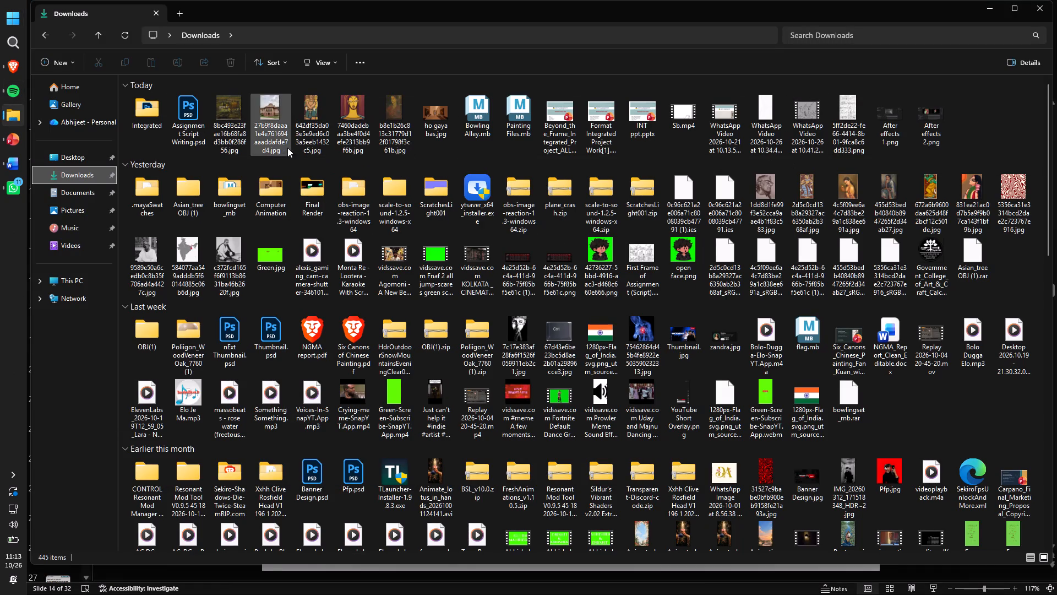
{"action": "scroll", "coordinate": [139, 164], "scroll_direction": "up", "scroll_amount": 4}
{"action": "double_click", "coordinate": [150, 115]}
{"action": "double_click", "coordinate": [396, 154]}
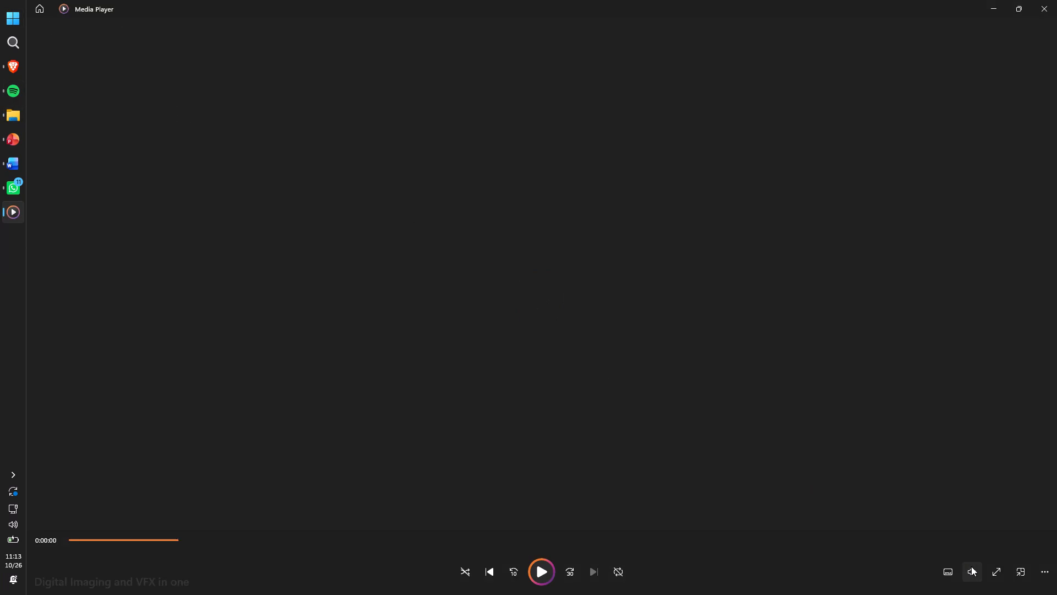
{"action": "left_click", "coordinate": [1001, 577]}
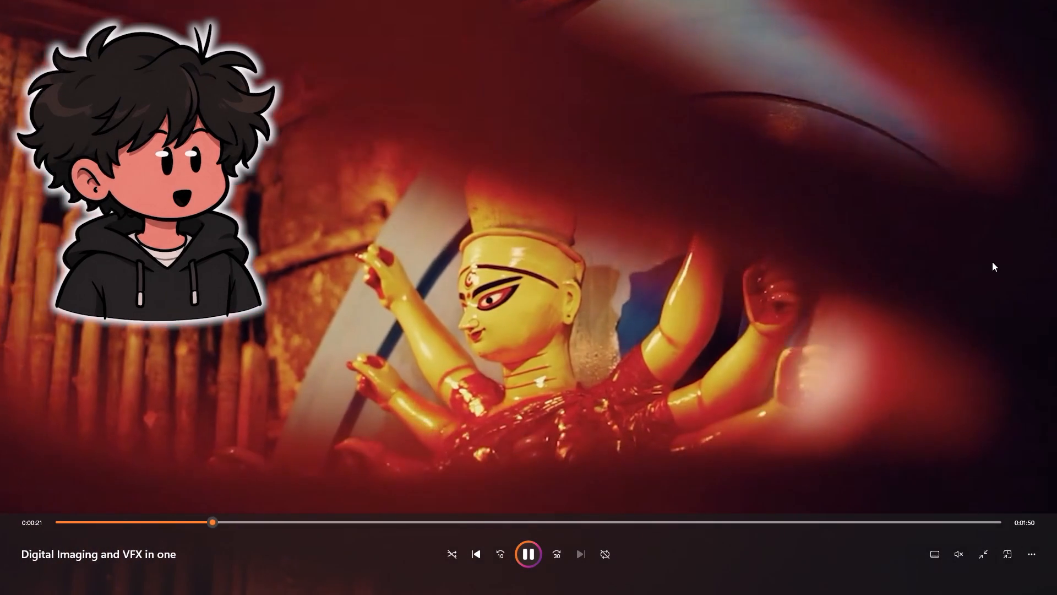
{"action": "left_click", "coordinate": [1043, 1]}
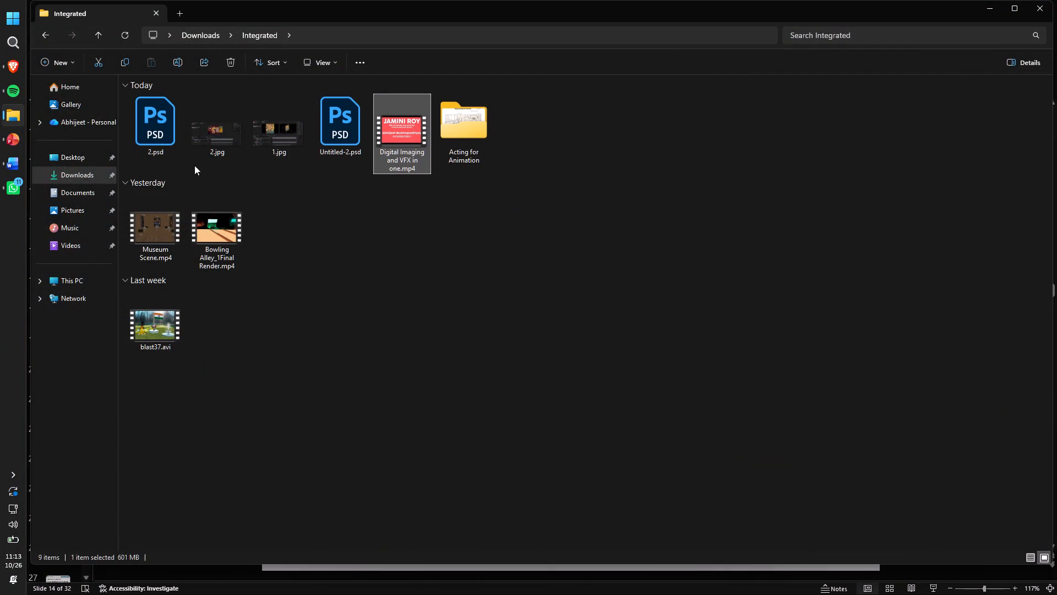
Move 2.psd, Untitled-2.psd, 1.jpg and 2.jpg out of the Integrated folder into Downloads.
{"action": "left_click", "coordinate": [157, 144]}
{"action": "right_click", "coordinate": [367, 217]}
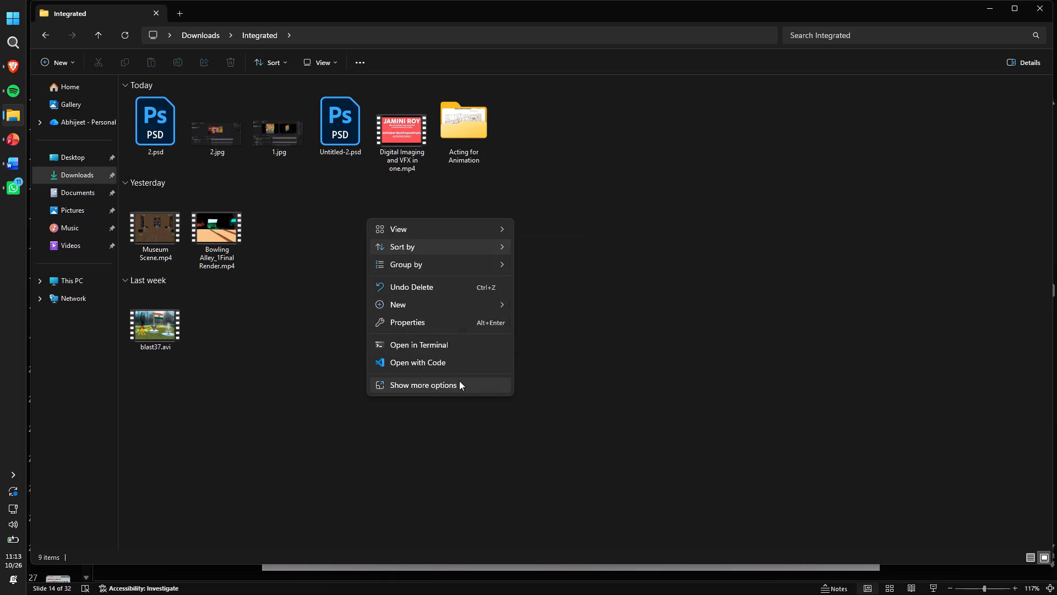
{"action": "left_click", "coordinate": [625, 133]}
{"action": "left_click", "coordinate": [339, 134]}
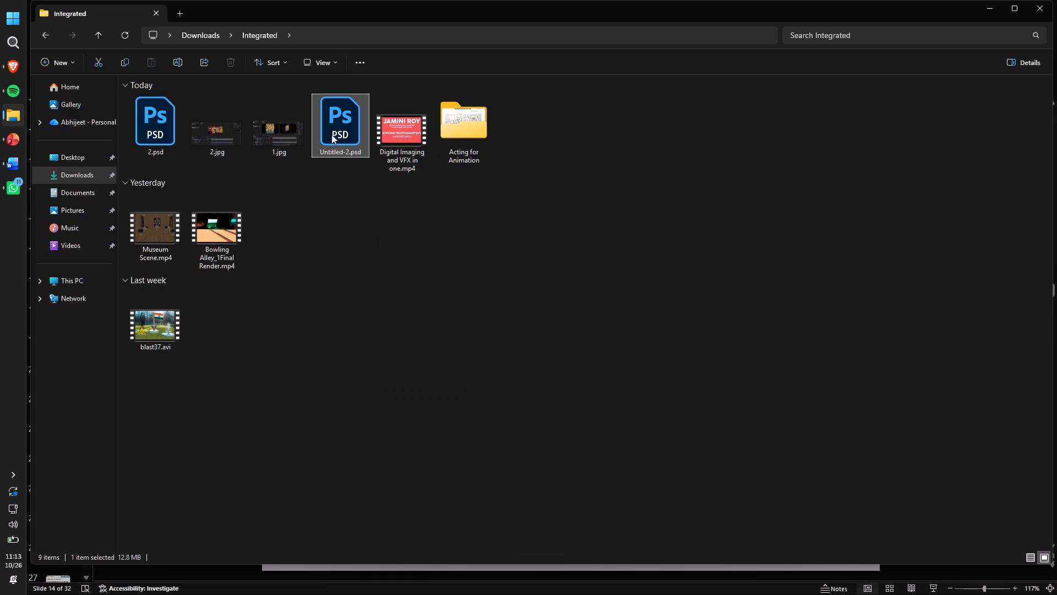
{"action": "left_click", "coordinate": [160, 131], "text": "ctrl"}
{"action": "left_click", "coordinate": [287, 139], "text": "ctrl"}
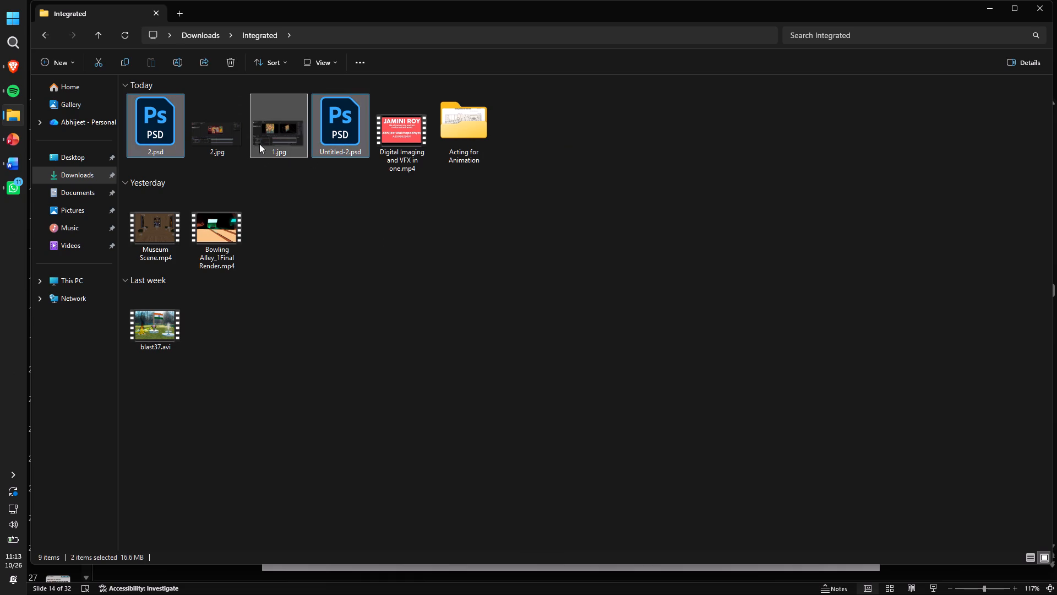
{"action": "left_click", "coordinate": [228, 147], "text": "ctrl"}
{"action": "left_click_drag", "start_coordinate": [338, 132], "coordinate": [77, 172]}
{"action": "left_click", "coordinate": [365, 110]}
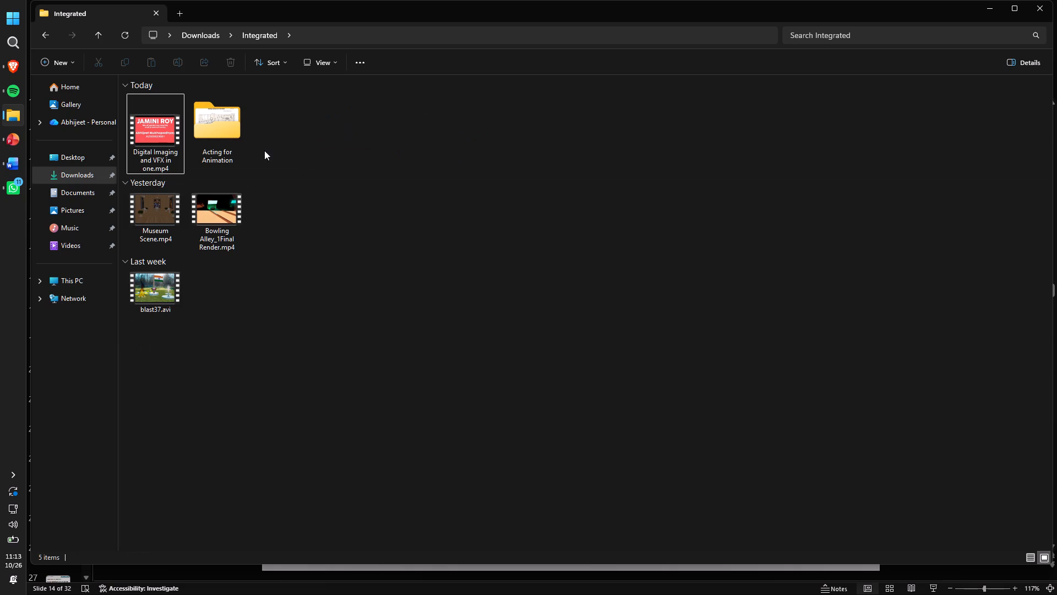
Check the contents of the Acting for Animation folder and of Downloads, and close File Explorer.
{"action": "double_click", "coordinate": [224, 132]}
{"action": "left_click", "coordinate": [49, 42]}
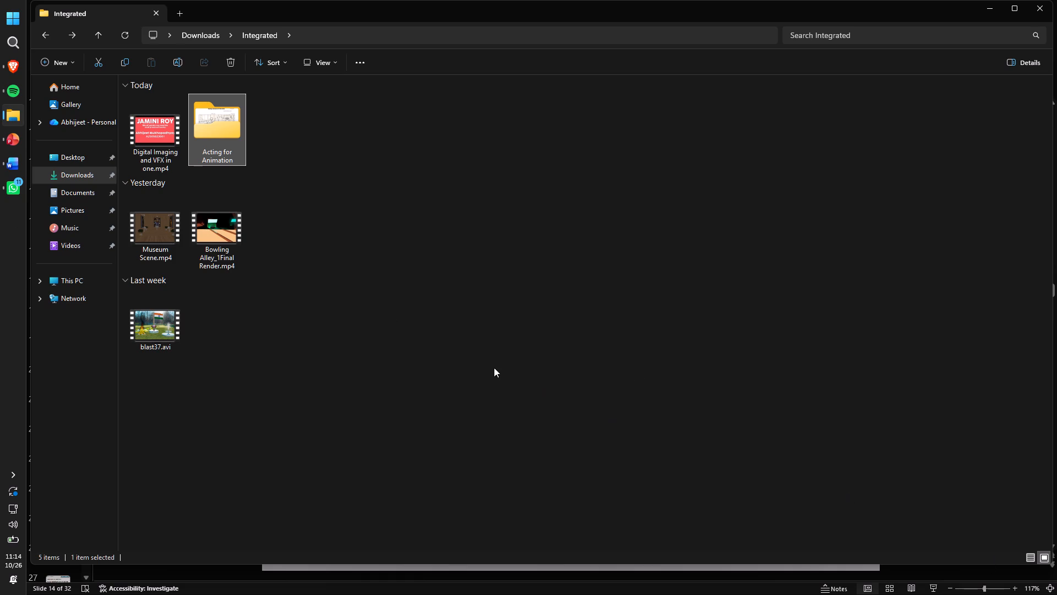
{"action": "left_click", "coordinate": [72, 183]}
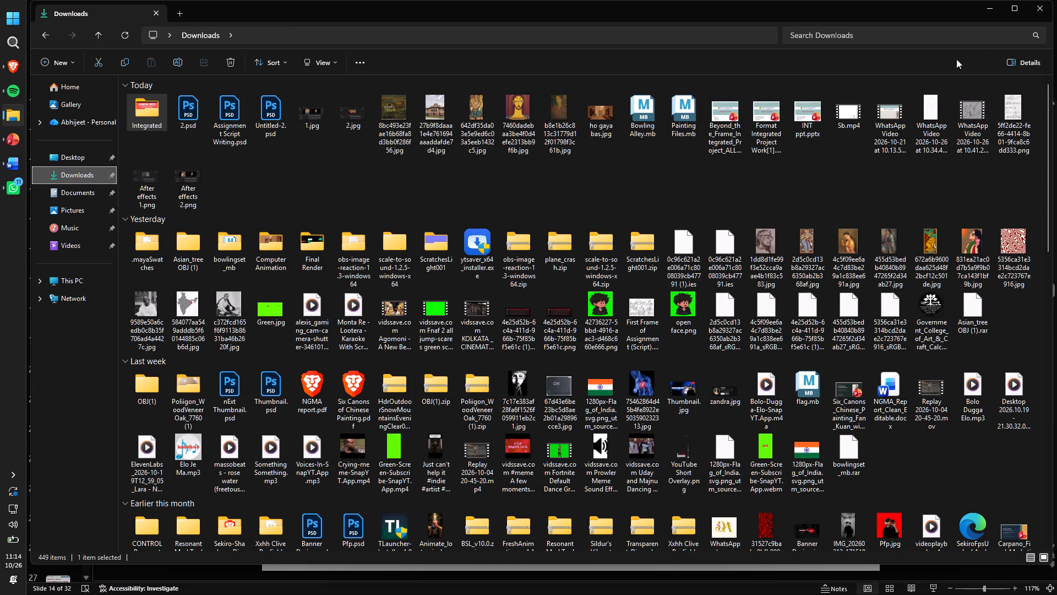
{"action": "left_click", "coordinate": [1036, 14]}
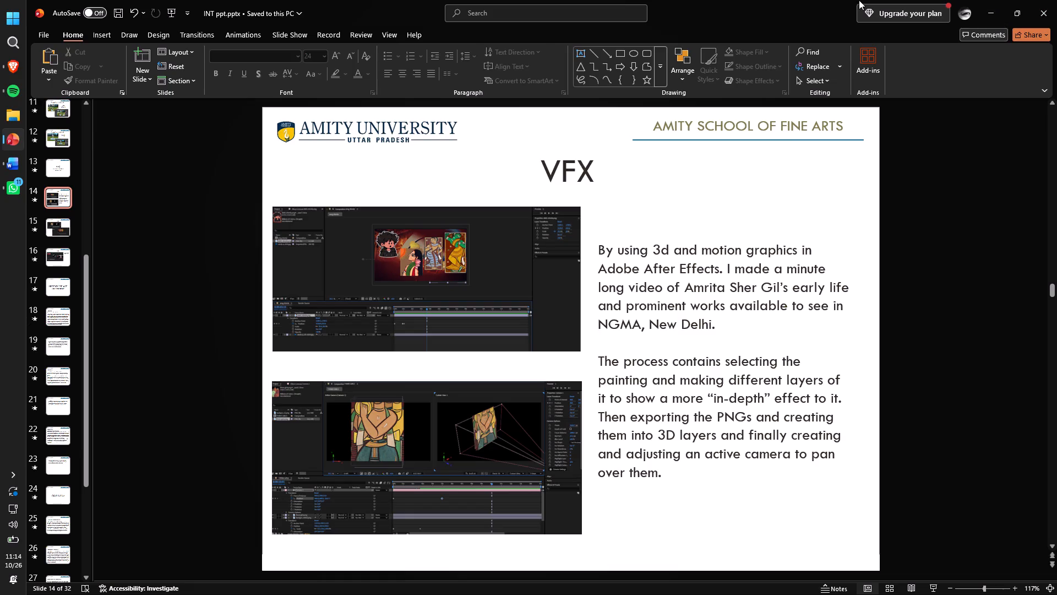
Start saving a copy of the presentation into Downloads > Integrated with the file name "Integrated".
{"action": "left_click", "coordinate": [43, 37]}
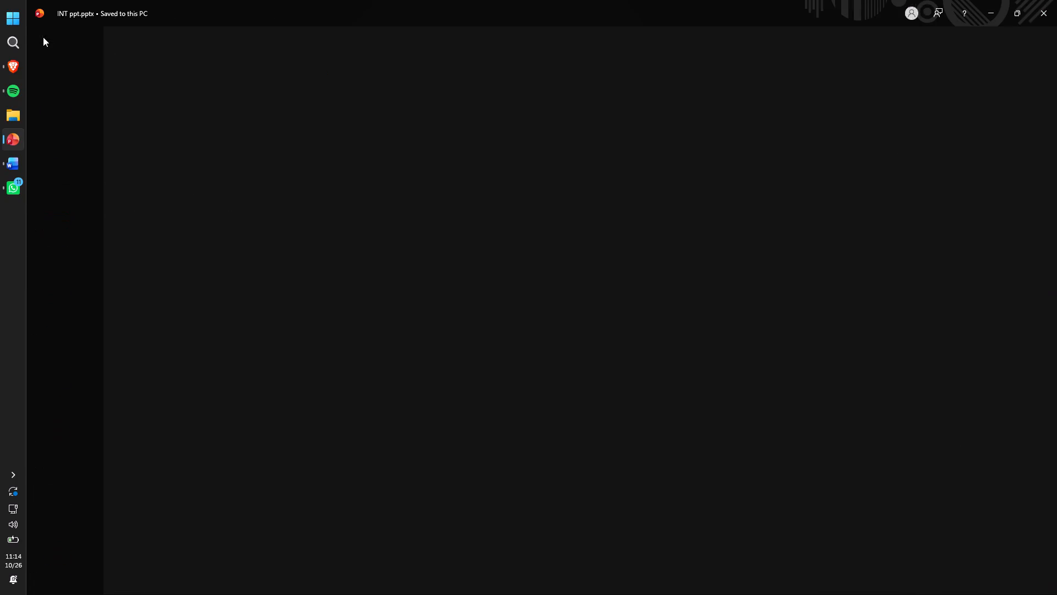
{"action": "left_click", "coordinate": [80, 203]}
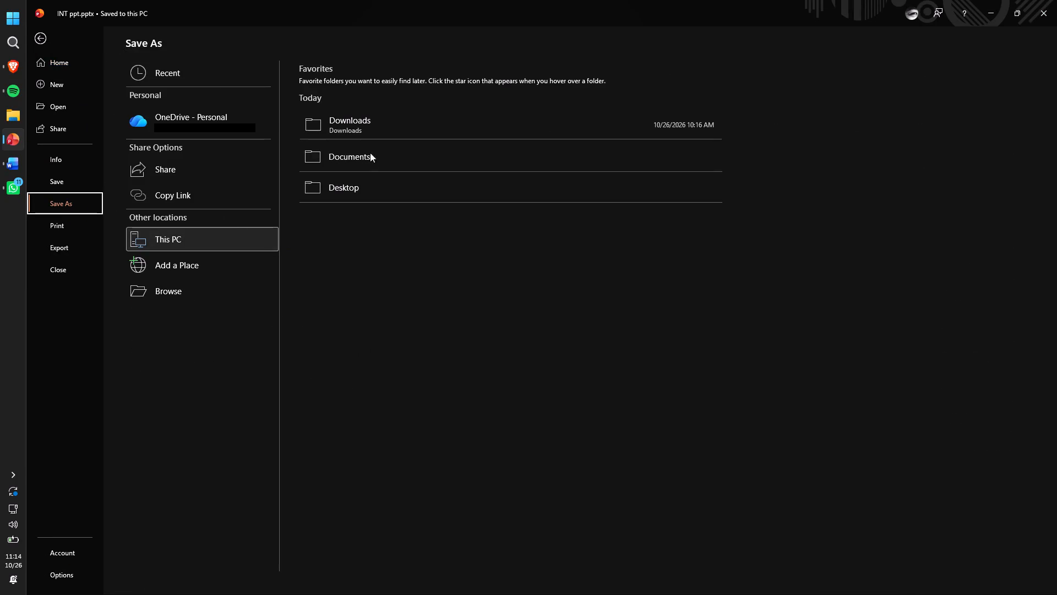
{"action": "left_click", "coordinate": [396, 132]}
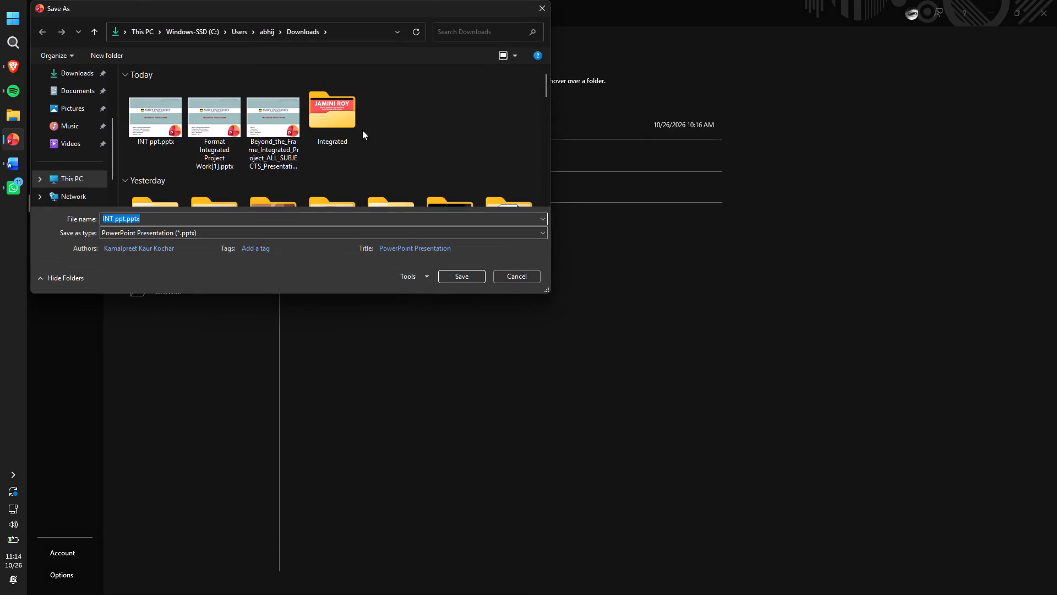
{"action": "double_click", "coordinate": [330, 128]}
{"action": "left_click", "coordinate": [148, 219]}
{"action": "left_click", "coordinate": [128, 217]}
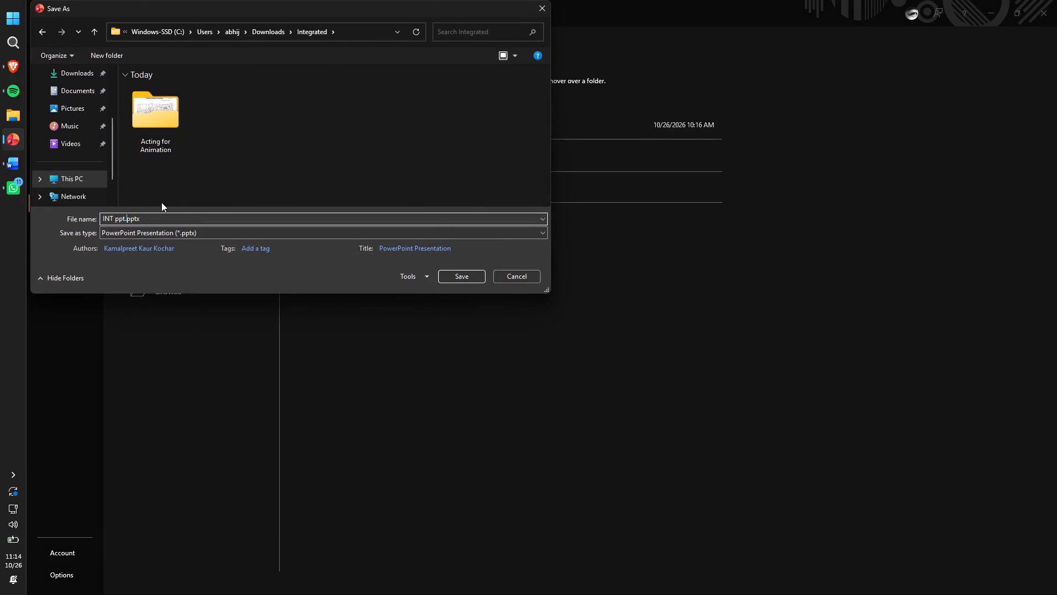
{"action": "key", "text": "Left"}
{"action": "key", "text": "BackSpace"}
{"action": "key", "text": "BackSpace"}
{"action": "key", "text": "BackSpace"}
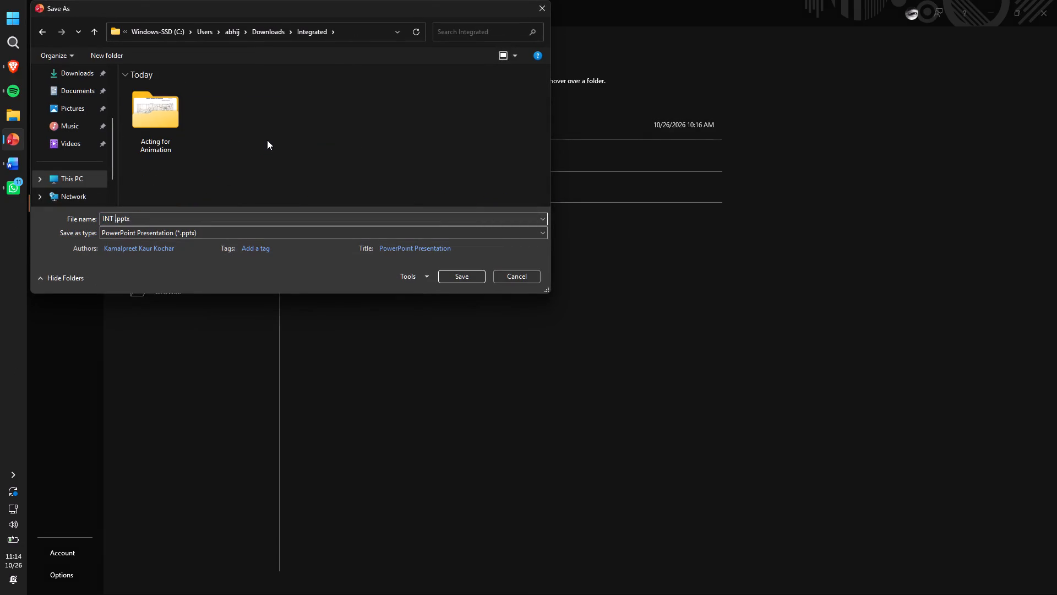
{"action": "key", "text": "BackSpace"}
{"action": "key", "text": "BackSpace"}
{"action": "key", "text": "BackSpace"}
{"action": "type", "text": "ntegrated"}
Set the copy's file type to PDF and save it in the Integrated folder.
{"action": "right_click", "coordinate": [267, 140]}
{"action": "scroll", "coordinate": [267, 140], "scroll_direction": "up", "scroll_amount": 1}
{"action": "left_click", "coordinate": [171, 238]}
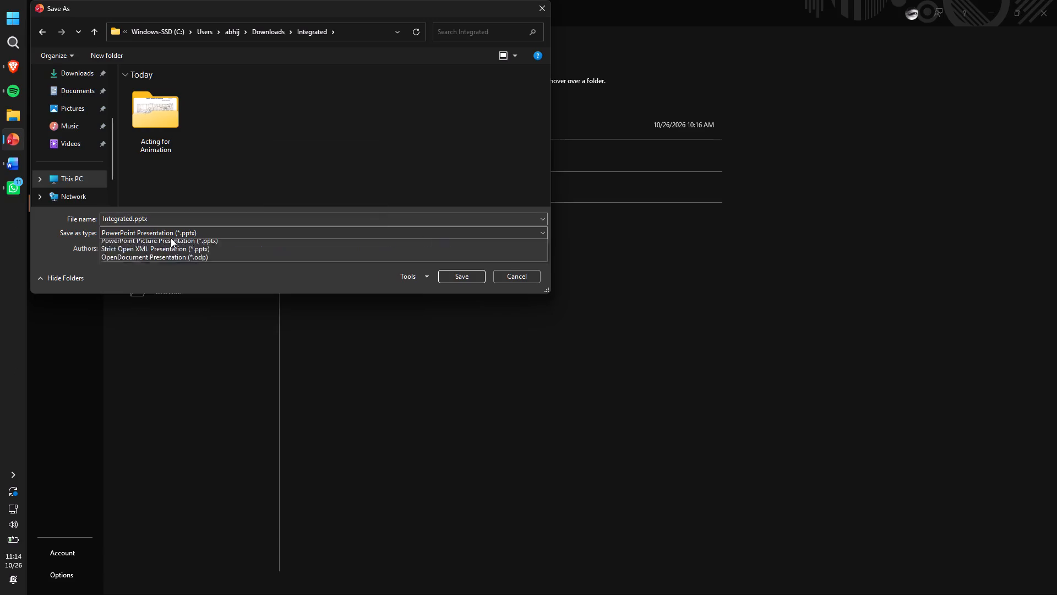
{"action": "left_click", "coordinate": [130, 268]}
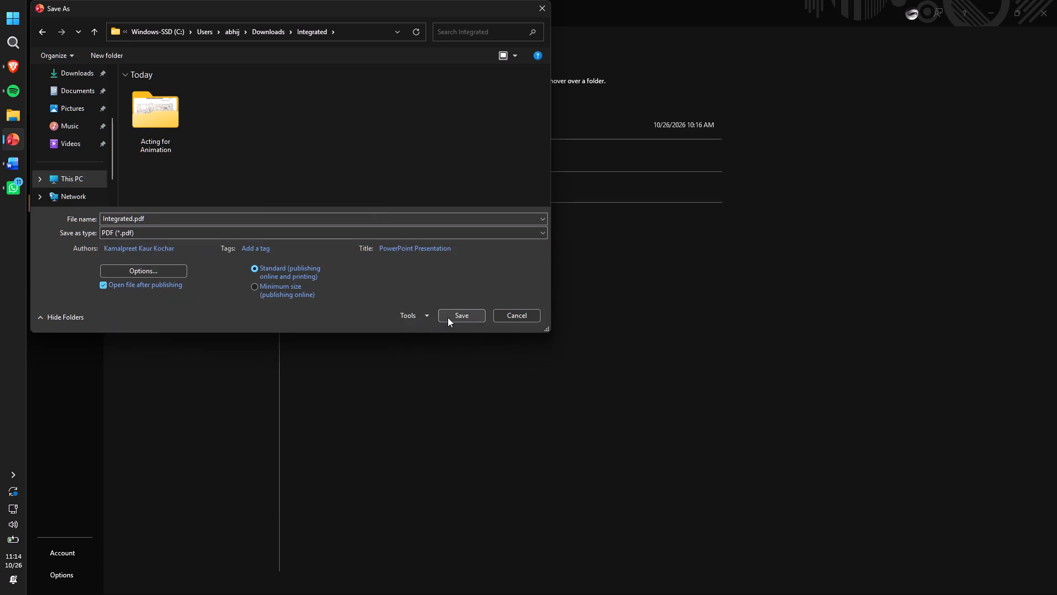
{"action": "left_click", "coordinate": [448, 317]}
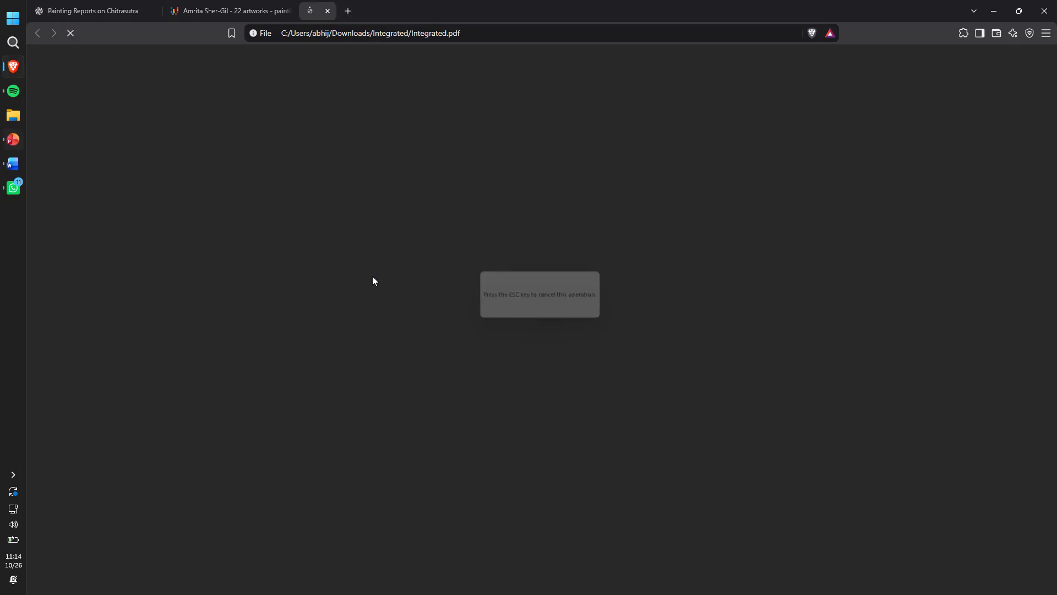
Look through the exported Integrated.pdf, checking the Acting for Animation, Character Designing, VFX, History of Art and Aesthetics pages.
{"action": "scroll", "coordinate": [357, 279], "scroll_direction": "down", "scroll_amount": 2}
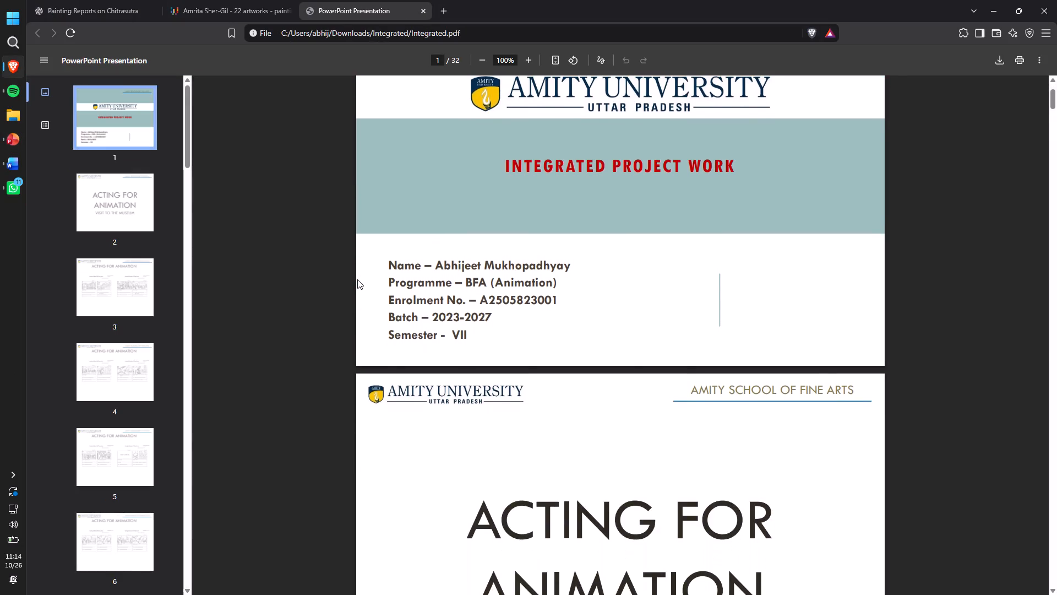
{"action": "scroll", "coordinate": [357, 279], "scroll_direction": "down", "scroll_amount": 20}
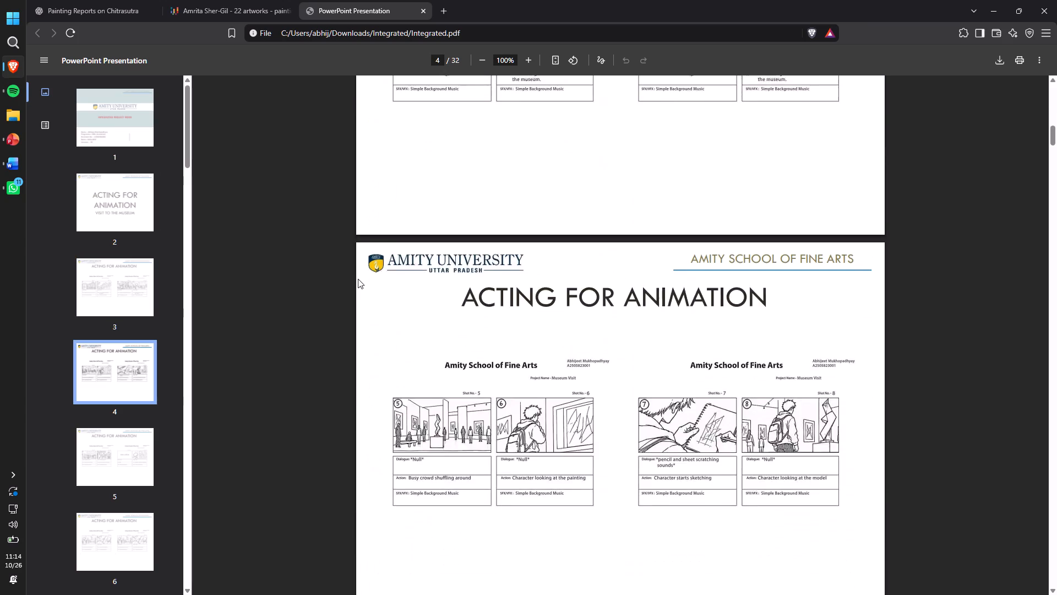
{"action": "scroll", "coordinate": [358, 279], "scroll_direction": "down", "scroll_amount": 3}
{"action": "scroll", "coordinate": [470, 284], "scroll_direction": "down", "scroll_amount": 6}
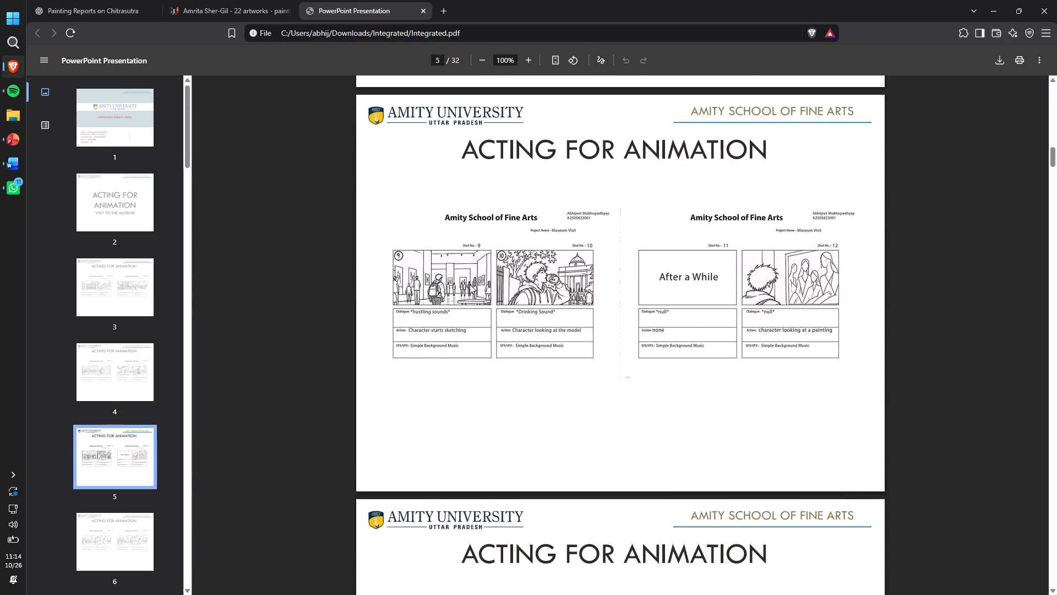
{"action": "scroll", "coordinate": [470, 284], "scroll_direction": "down", "scroll_amount": 14}
{"action": "scroll", "coordinate": [470, 284], "scroll_direction": "down", "scroll_amount": 16}
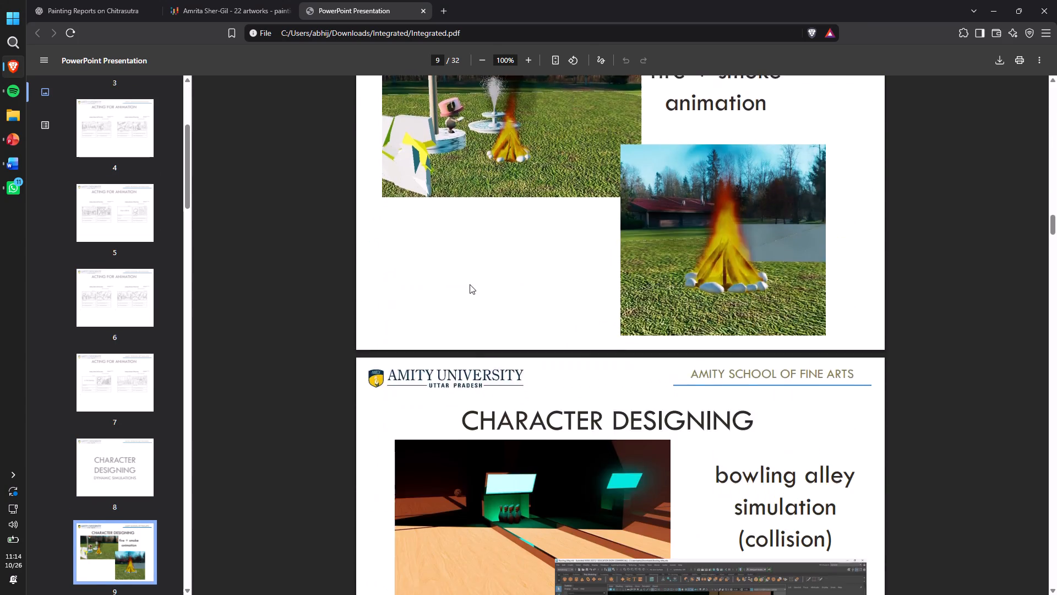
{"action": "scroll", "coordinate": [470, 284], "scroll_direction": "down", "scroll_amount": 15}
{"action": "scroll", "coordinate": [470, 284], "scroll_direction": "down", "scroll_amount": 15}
{"action": "scroll", "coordinate": [470, 284], "scroll_direction": "down", "scroll_amount": 20}
{"action": "scroll", "coordinate": [470, 284], "scroll_direction": "down", "scroll_amount": 5}
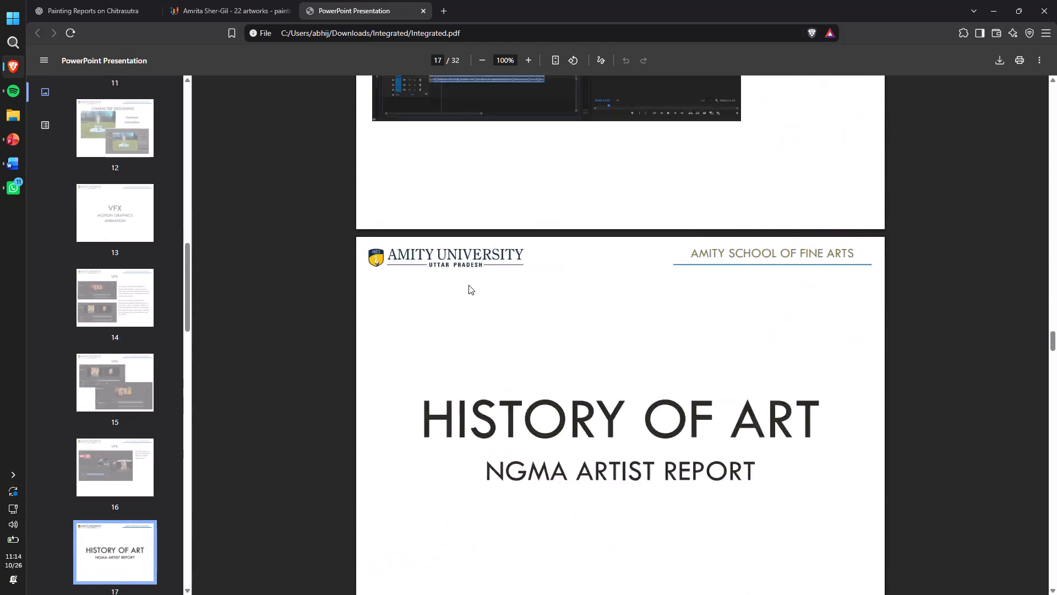
{"action": "scroll", "coordinate": [468, 285], "scroll_direction": "down", "scroll_amount": 18}
{"action": "scroll", "coordinate": [468, 285], "scroll_direction": "down", "scroll_amount": 11}
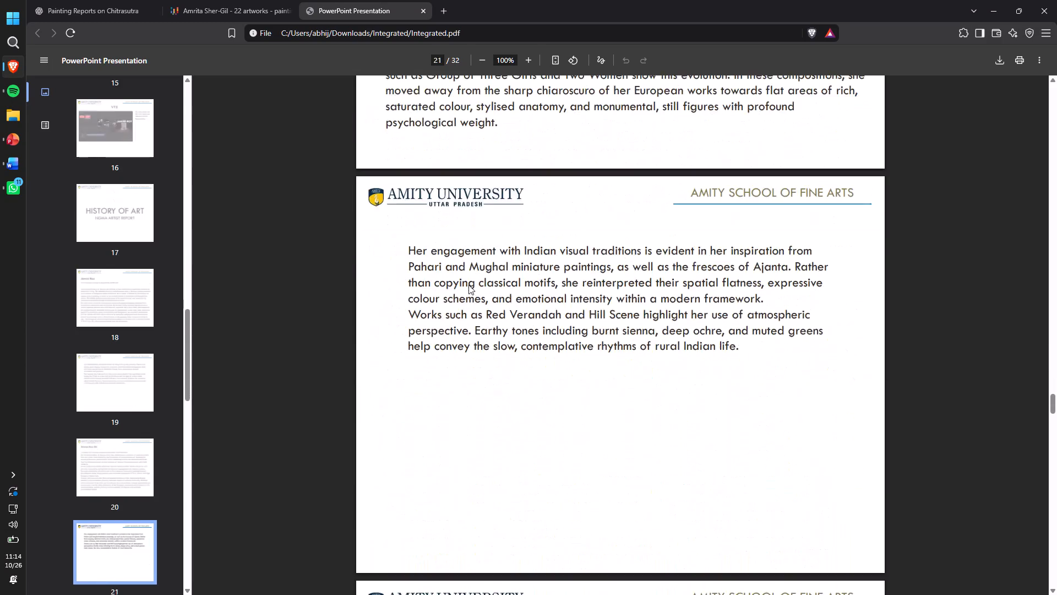